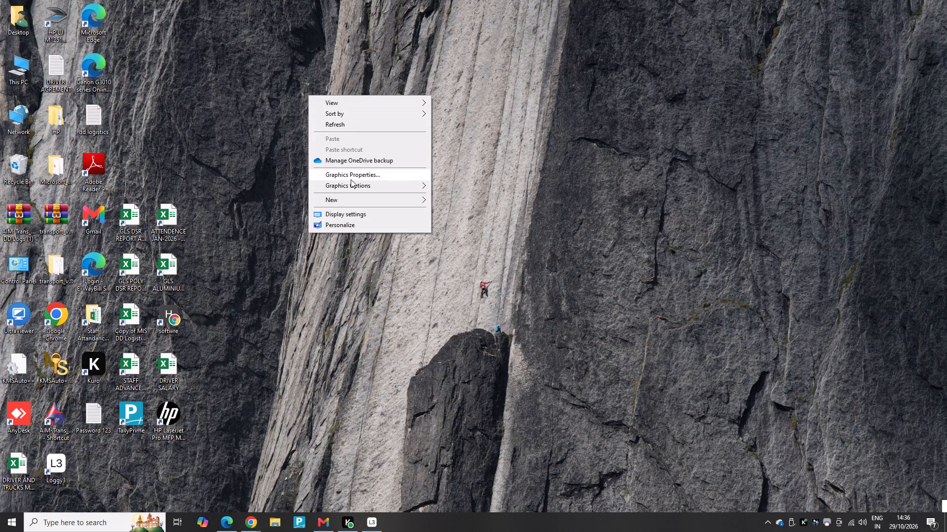
Create a new text document on the desktop with its default name and open it in Notepad.
click(374, 203)
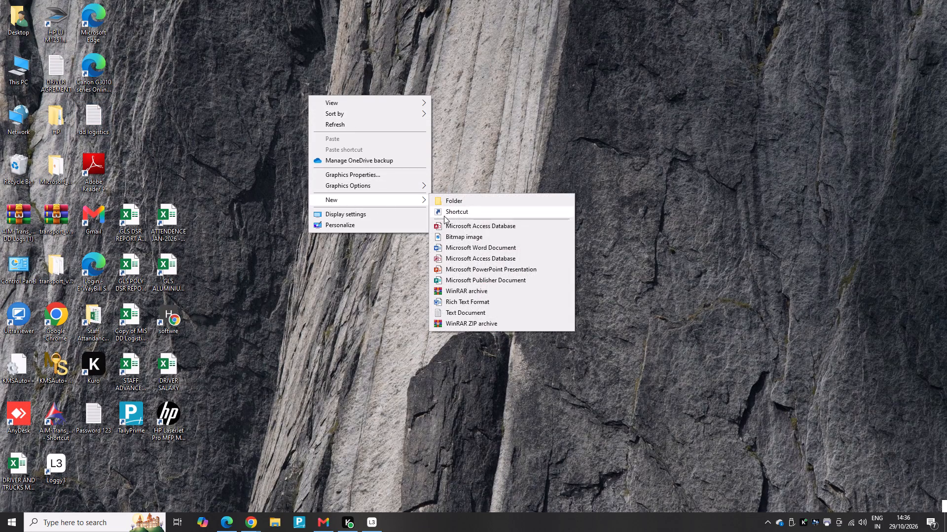
click(472, 308)
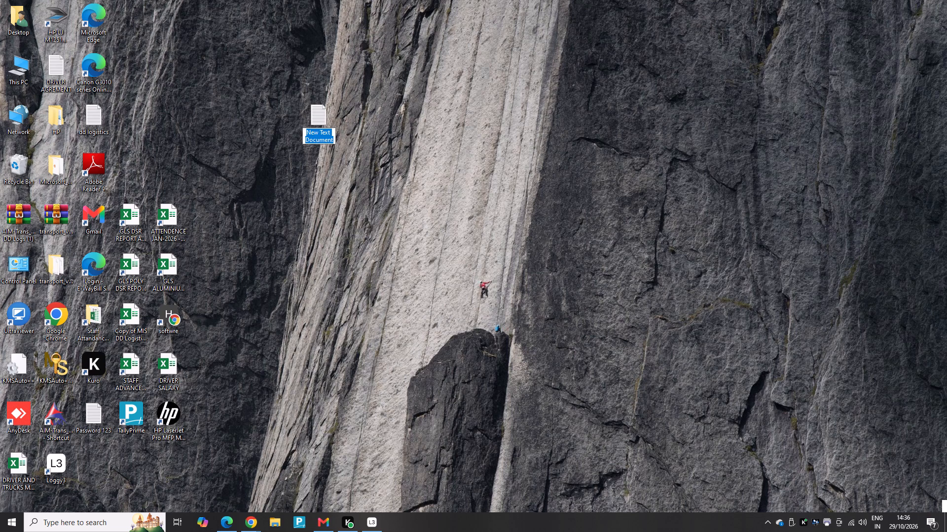
double_click(320, 114)
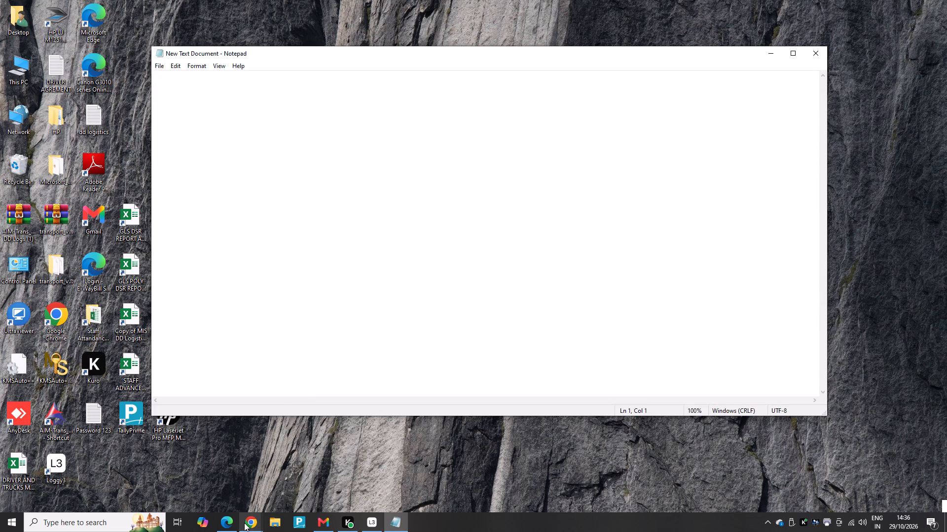
Switch to Chrome to view the DD Logistics booking edit form, and return to the blank text document.
click(244, 523)
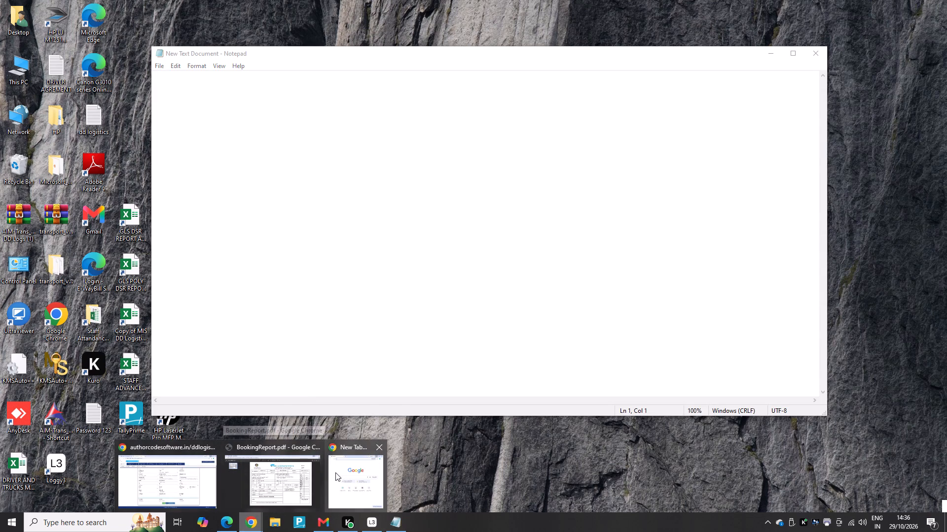
click(183, 493)
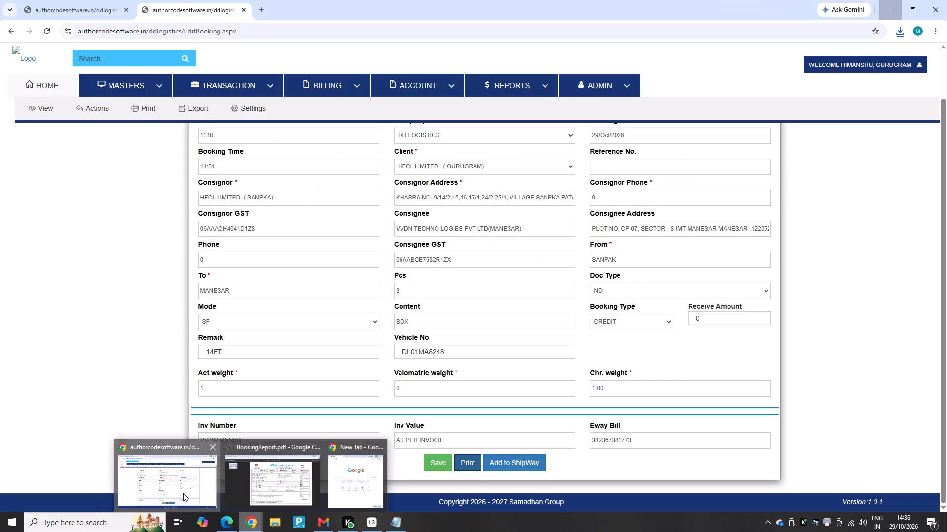
click(883, 7)
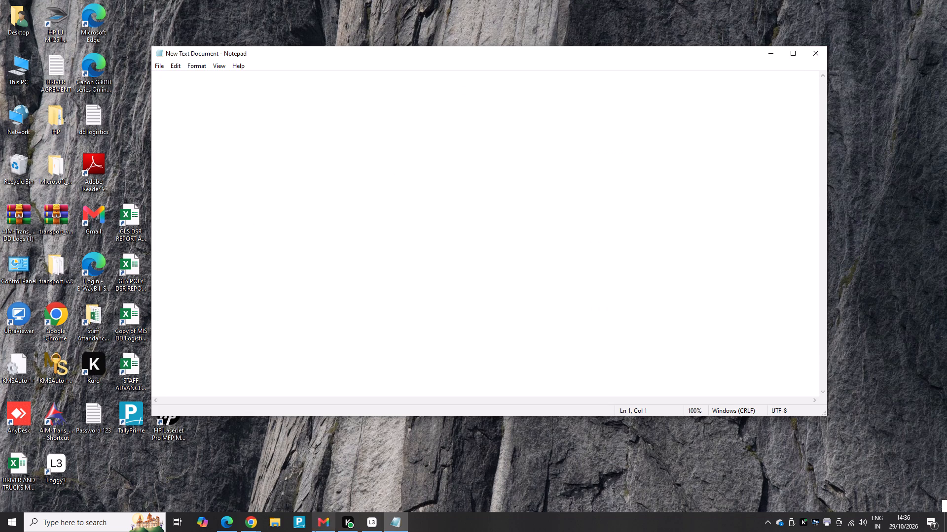
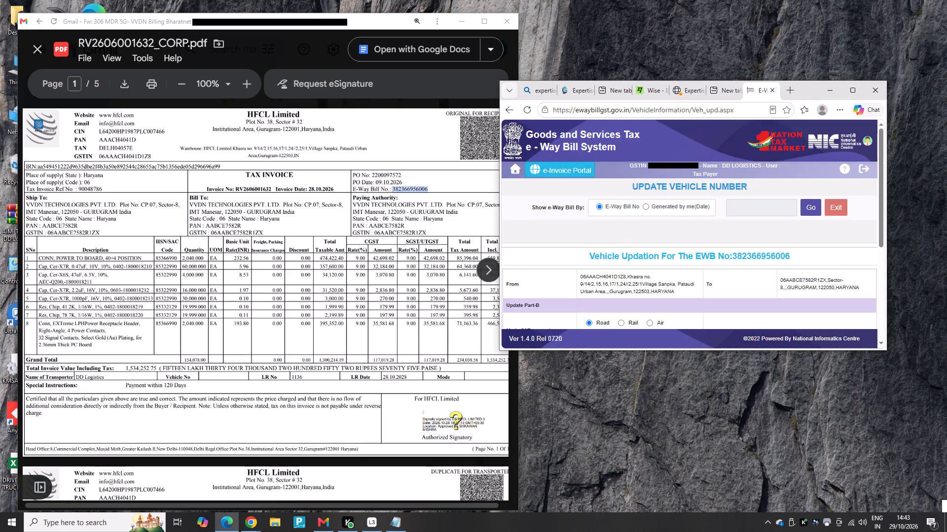
scroll(595, 290, down, 2)
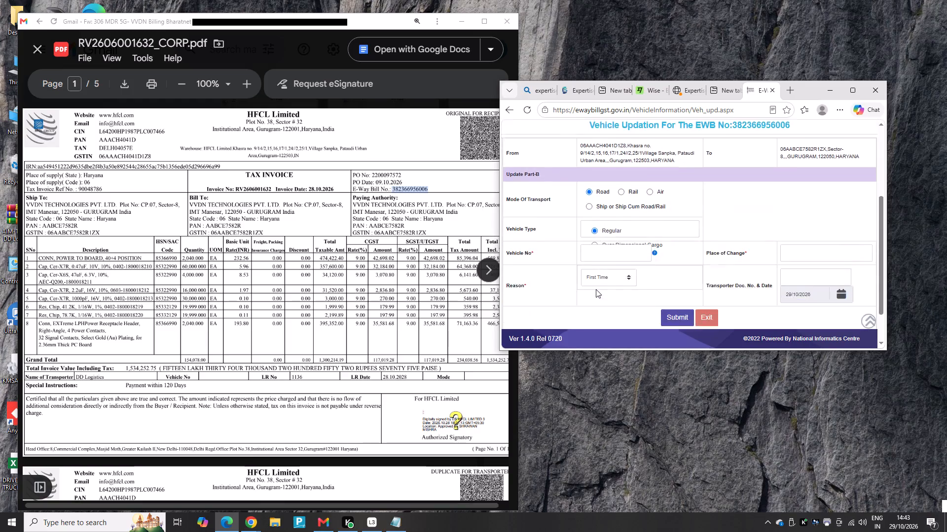
scroll(596, 289, down, 2)
click(615, 206)
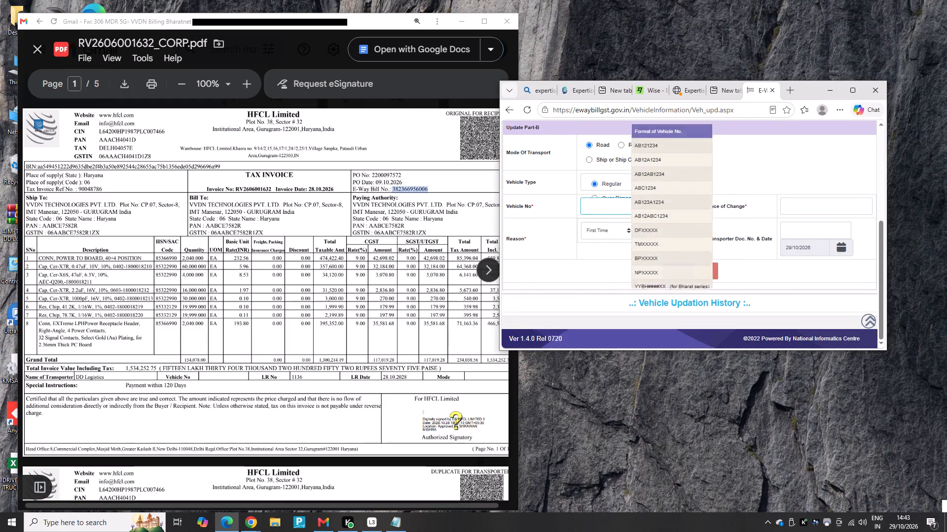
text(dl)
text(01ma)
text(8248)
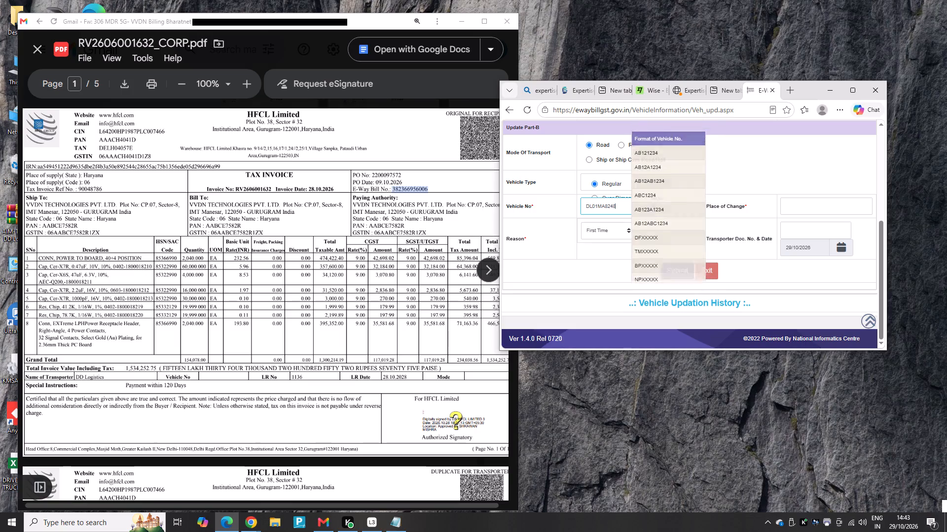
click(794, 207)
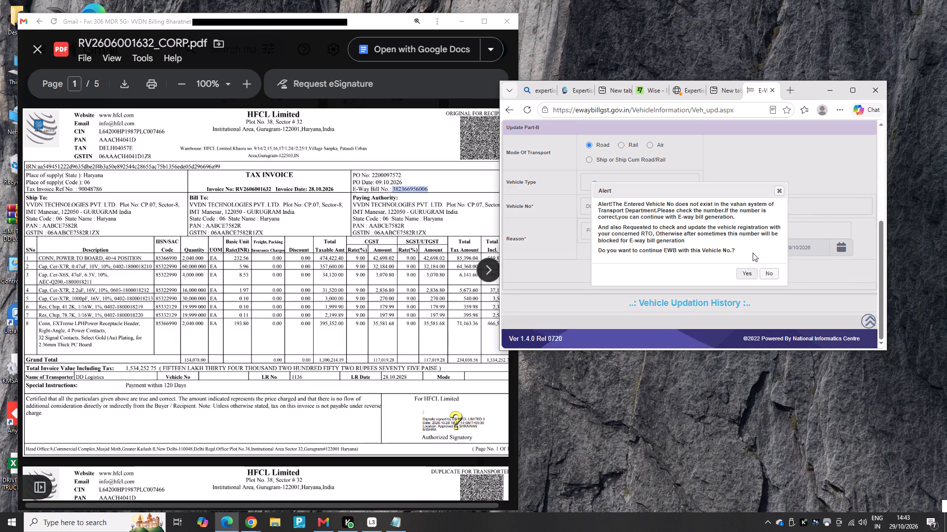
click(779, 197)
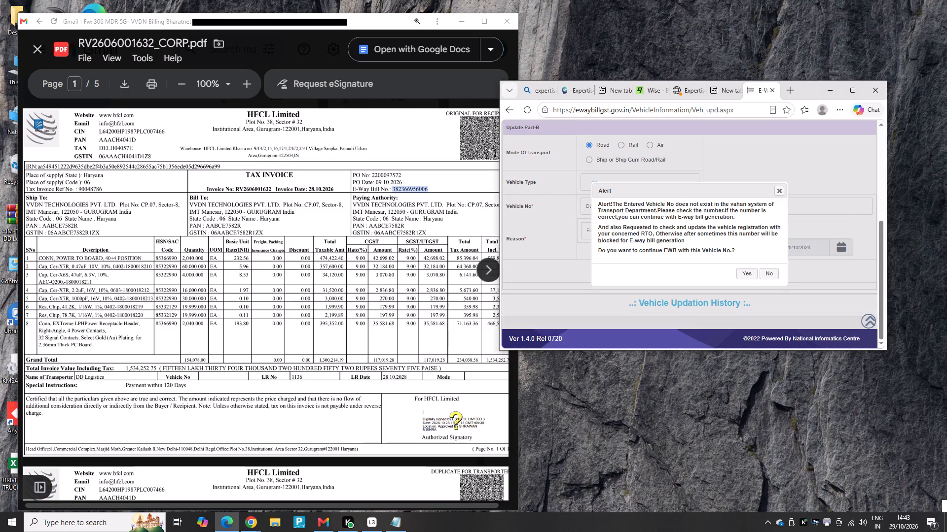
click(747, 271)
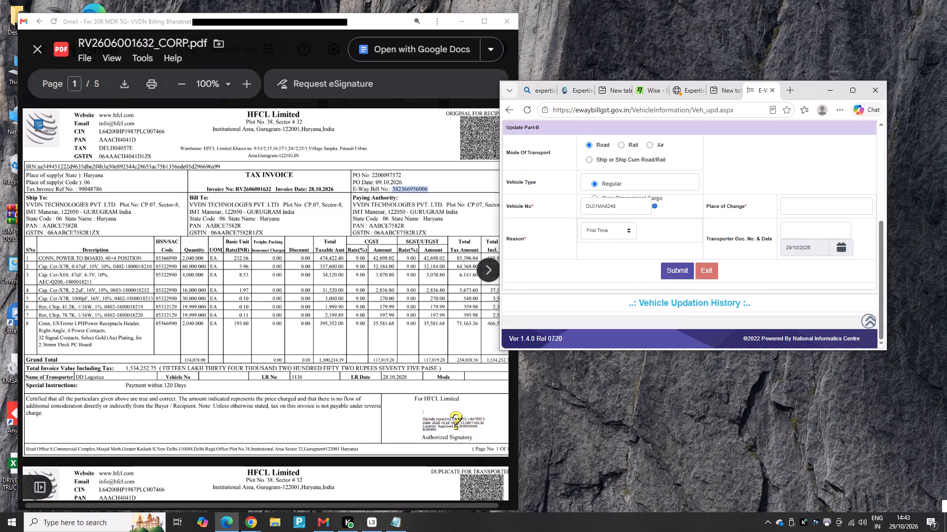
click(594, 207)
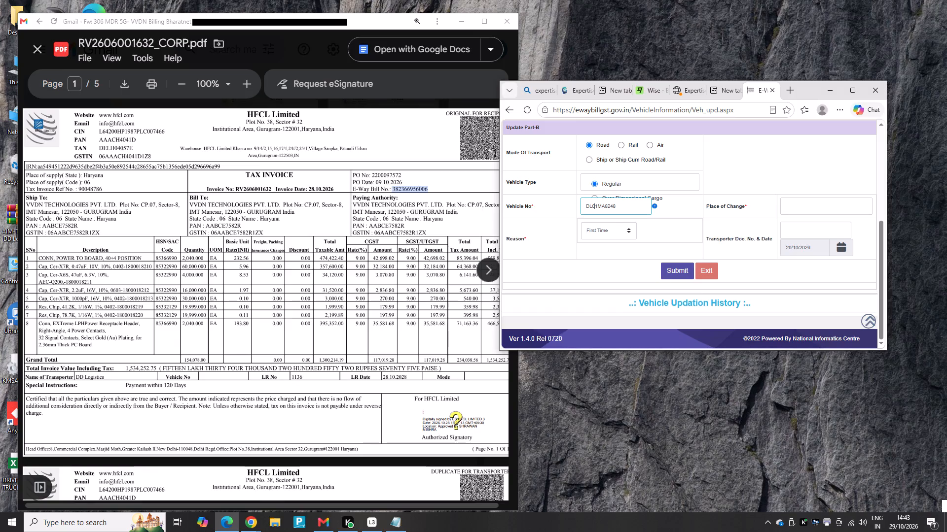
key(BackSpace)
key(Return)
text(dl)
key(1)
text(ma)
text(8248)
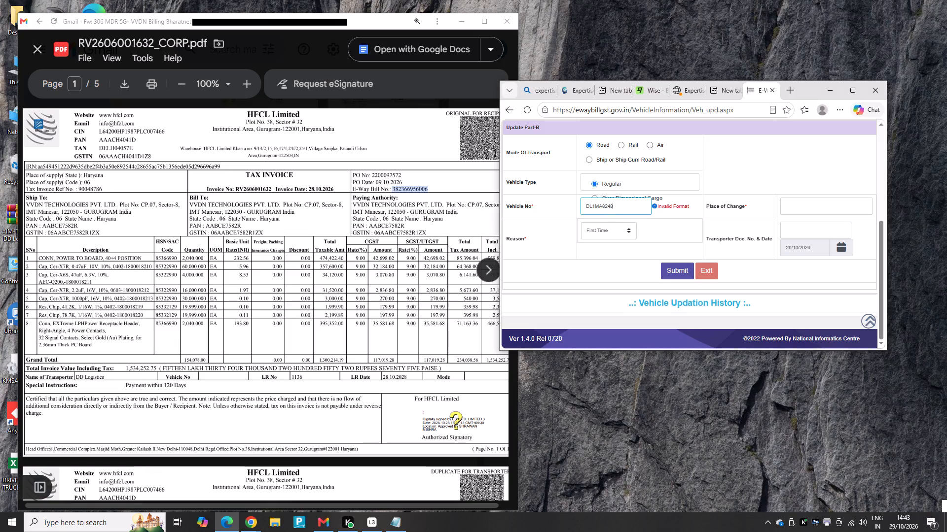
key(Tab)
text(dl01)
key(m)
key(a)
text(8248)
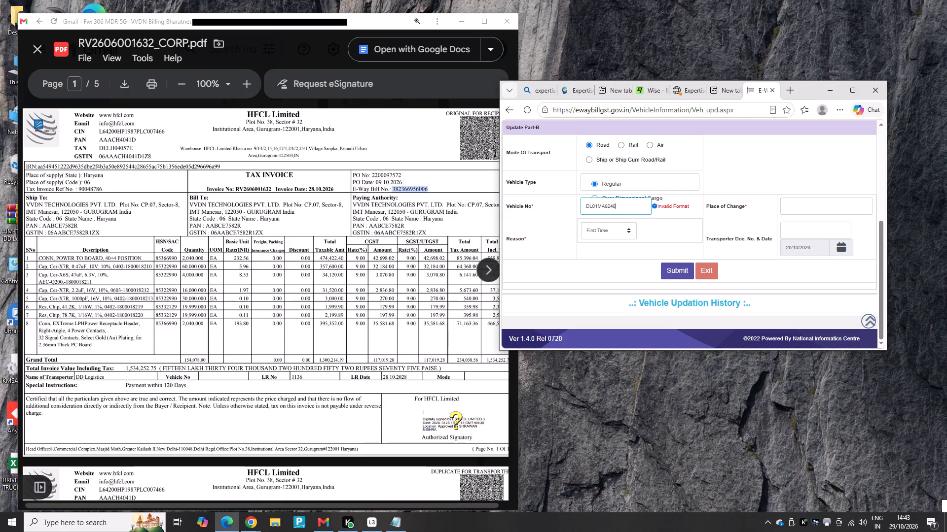
click(806, 204)
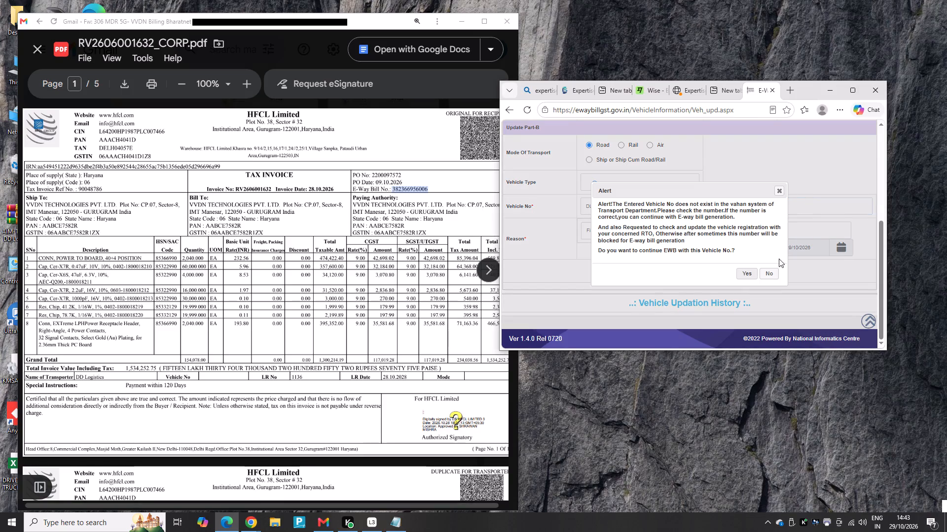
click(750, 274)
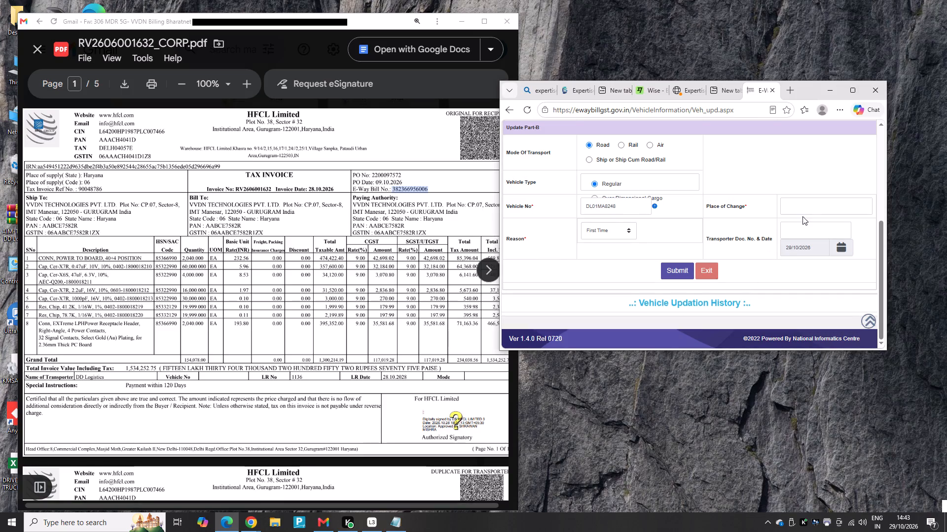
Fill in SANPAK as the place of change and 1136 as the transporter document number, and submit the Part-B update.
click(803, 211)
text(sanpak)
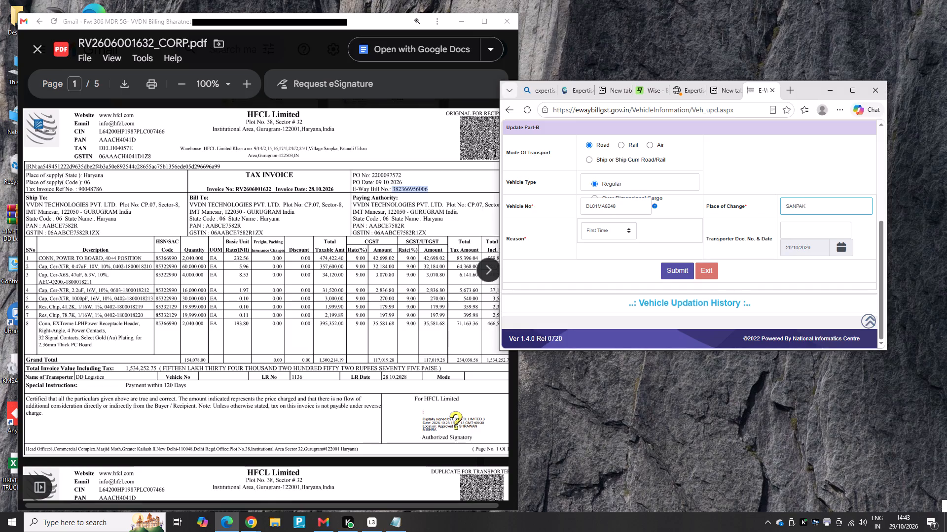
click(796, 234)
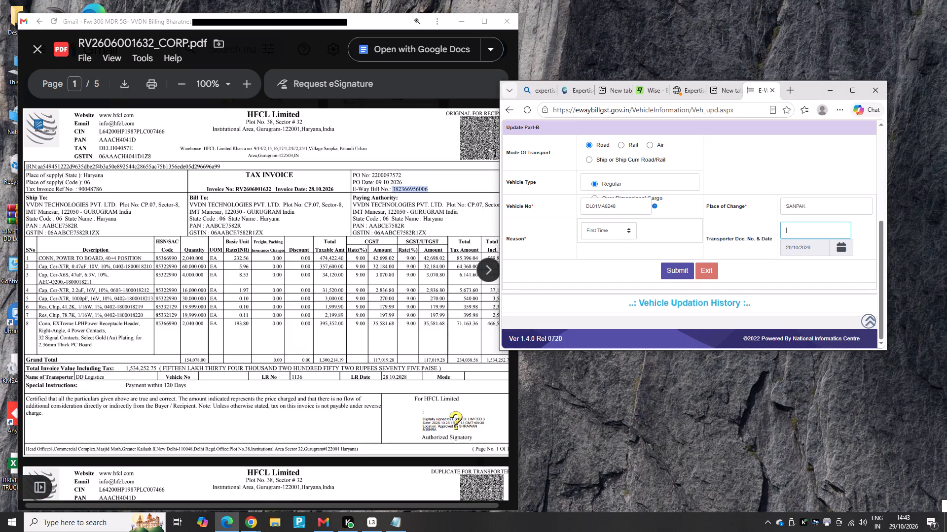
key(1)
text(136)
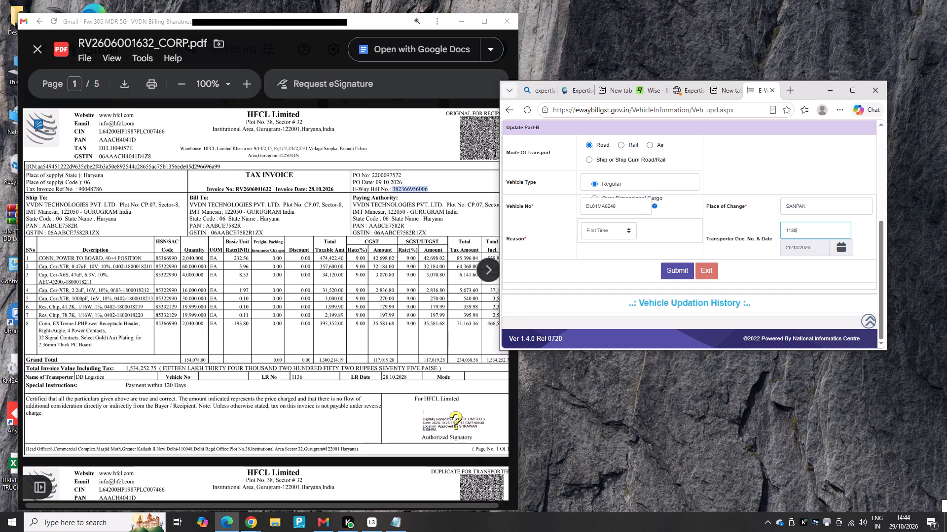
click(684, 274)
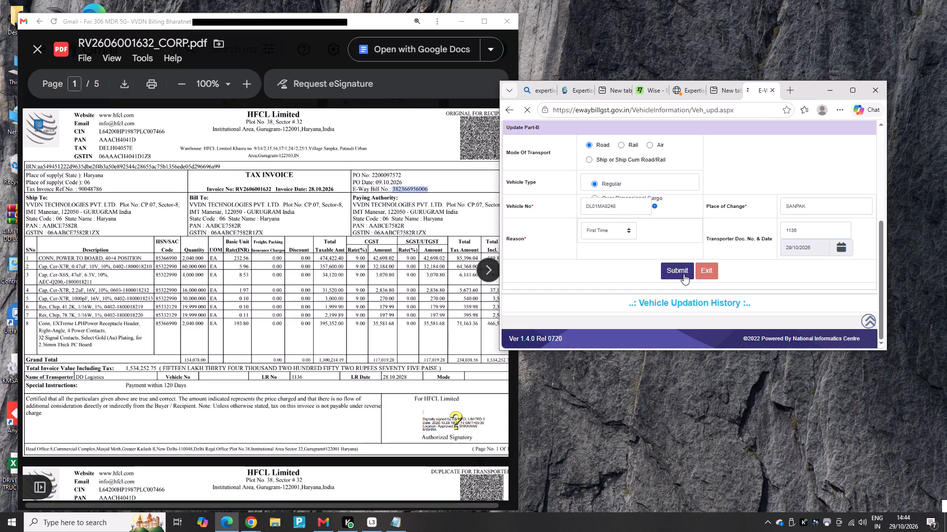
Open the print setup for the updated e-way bill and set it to Save as PDF in portrait layout.
scroll(698, 239, down, 13)
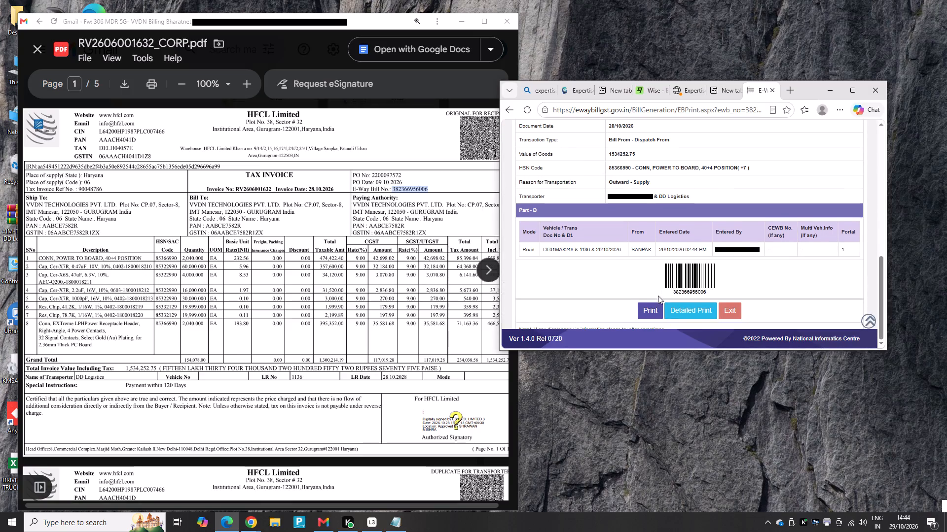
click(653, 309)
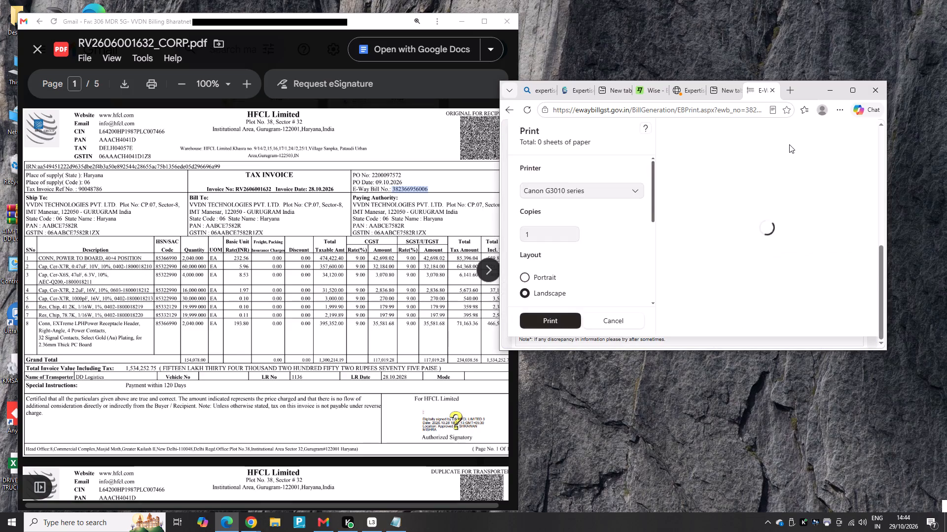
click(611, 187)
scroll(593, 243, down, 5)
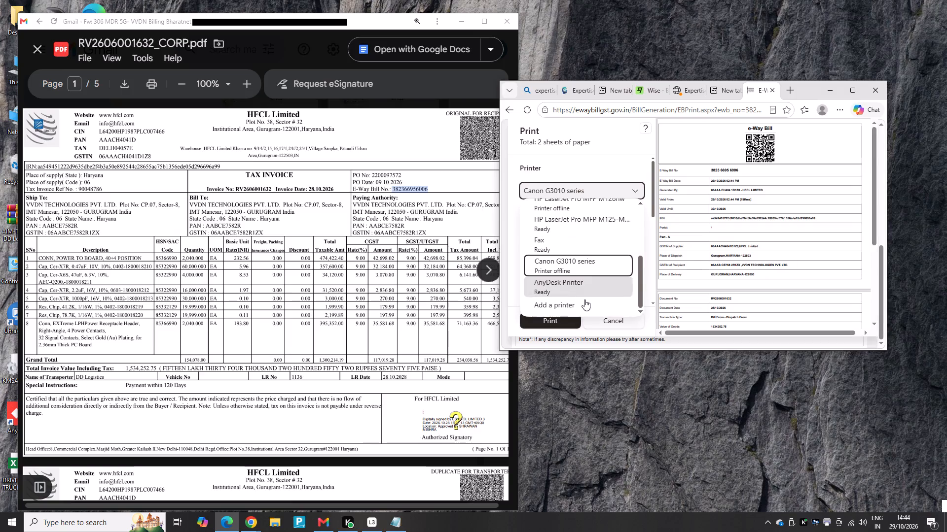
click(587, 290)
click(615, 190)
scroll(586, 256, up, 2)
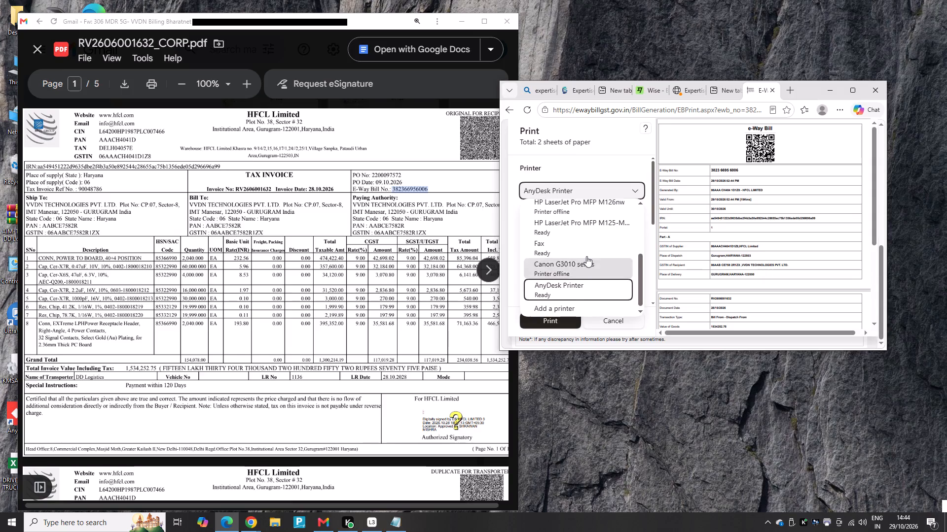
scroll(586, 256, up, 3)
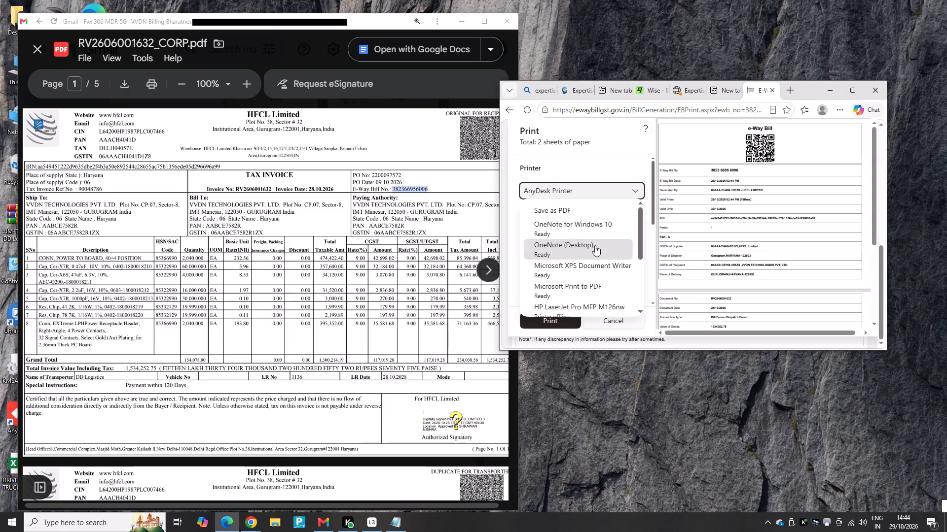
click(607, 212)
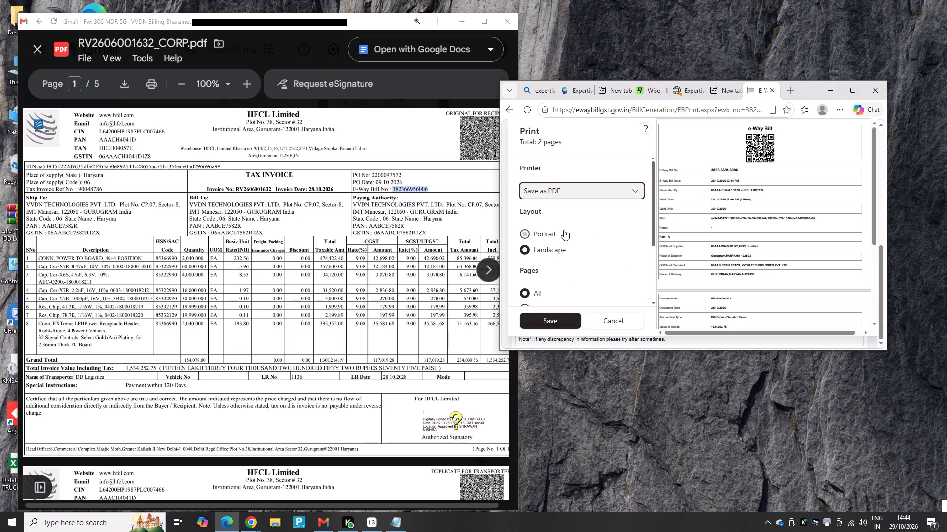
scroll(723, 228, down, 1)
scroll(724, 229, up, 2)
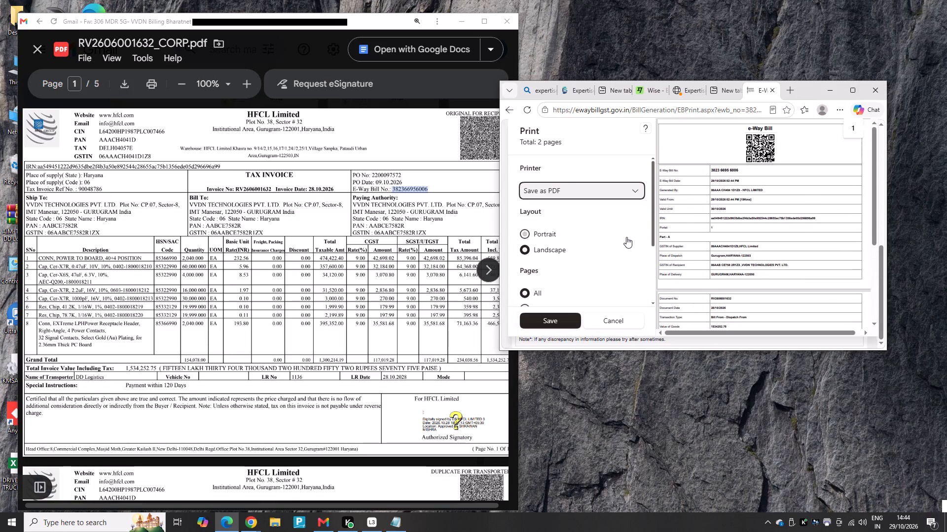
click(592, 231)
scroll(592, 231, down, 2)
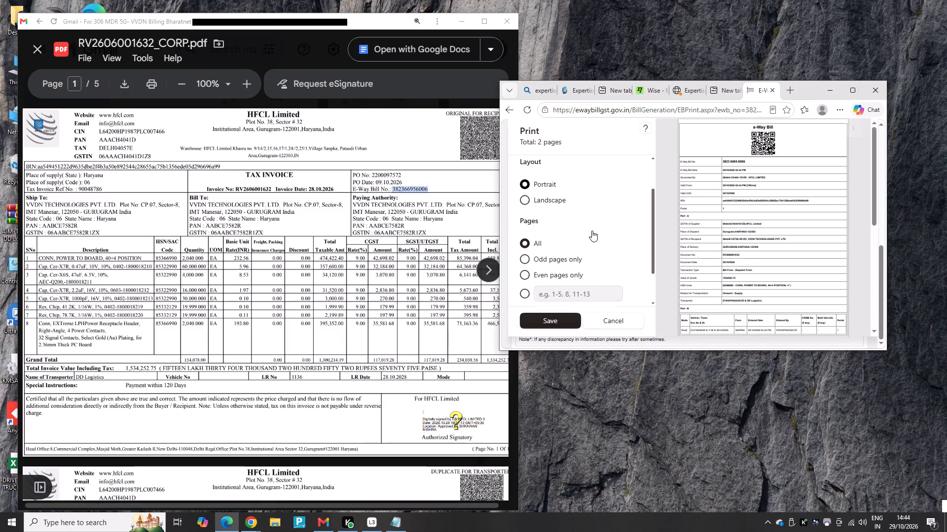
scroll(592, 231, down, 1)
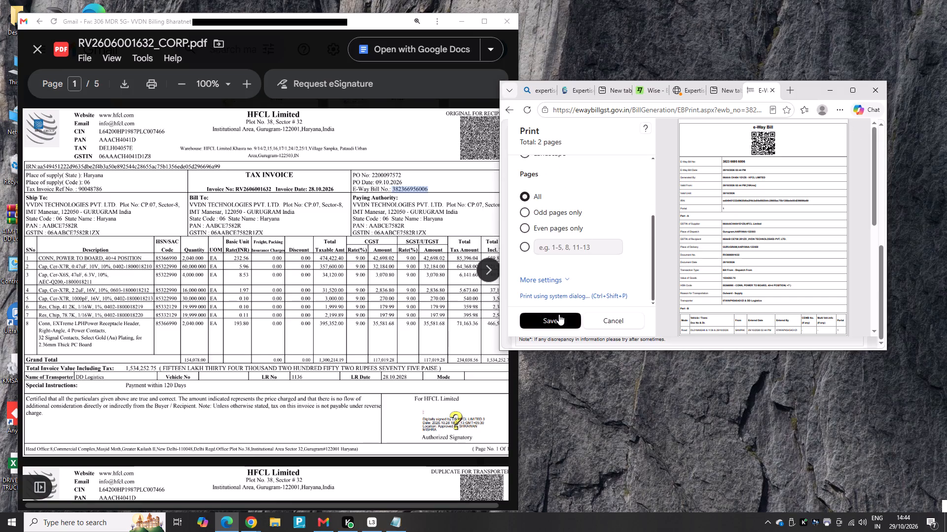
Save the e-way bill PDF in Downloads under the file name "eway bill 1136".
click(559, 314)
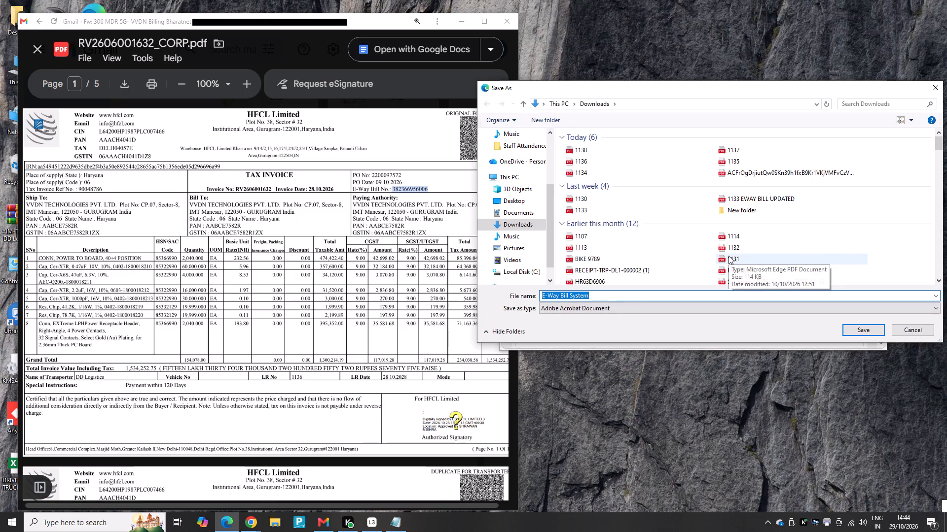
text(eway)
key(space)
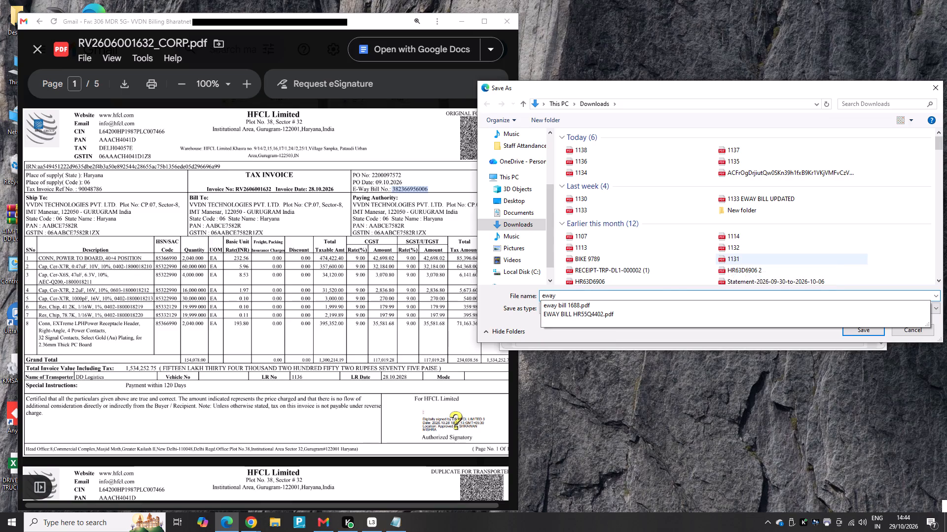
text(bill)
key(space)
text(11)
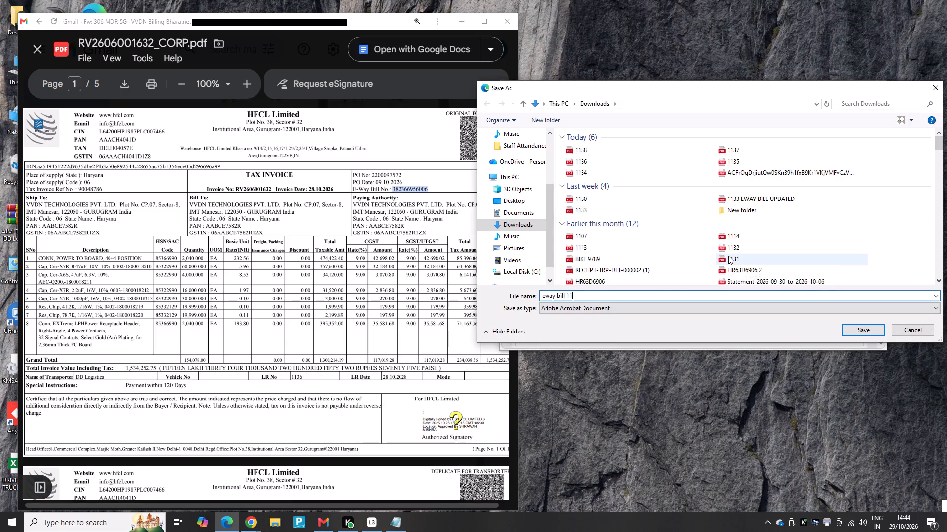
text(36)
Complete the save of the e-way bill PDF in Downloads as "eway bill 1136".
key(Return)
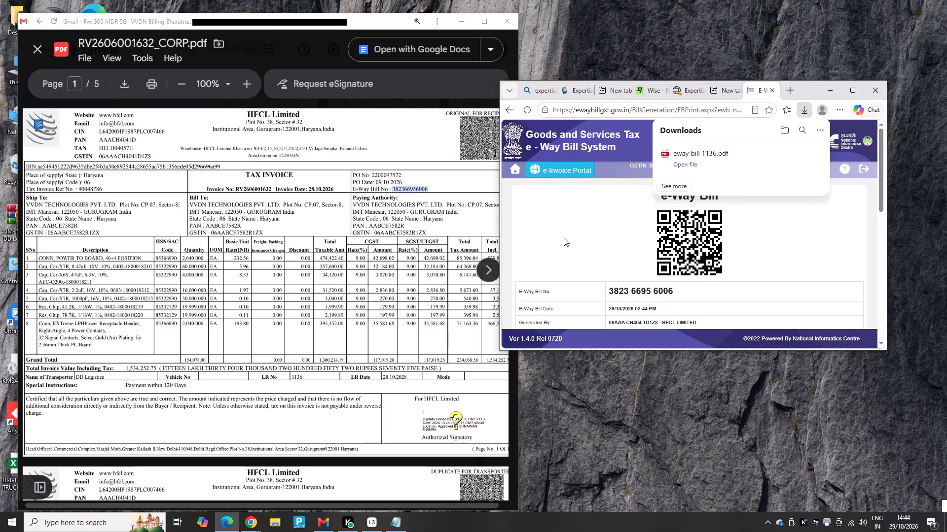
Exit the e-way bill print view and open the Update Part B/Vehicle form for another e-way bill.
scroll(614, 235, down, 10)
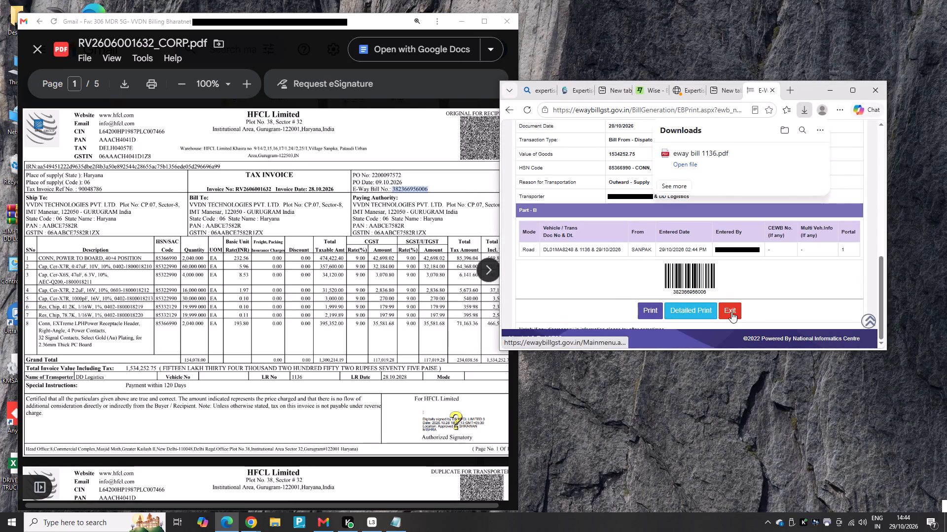
click(731, 312)
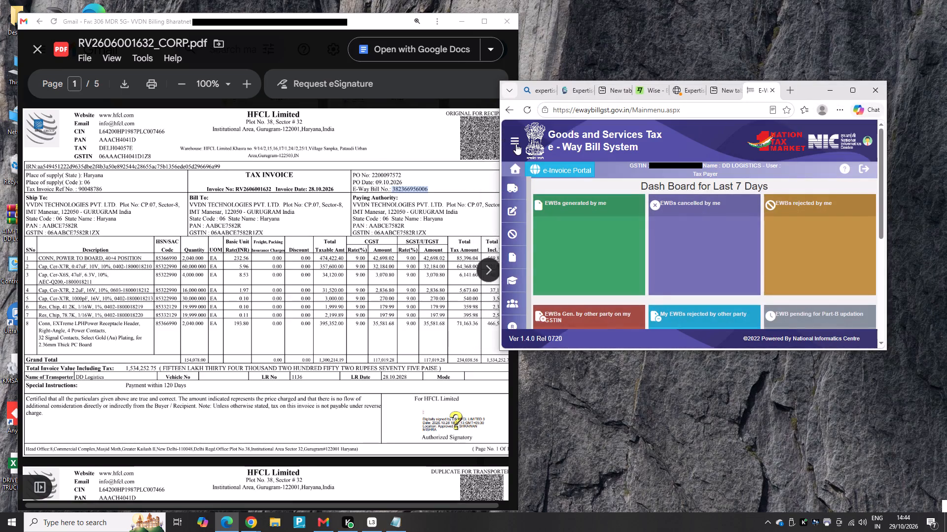
click(516, 144)
click(555, 188)
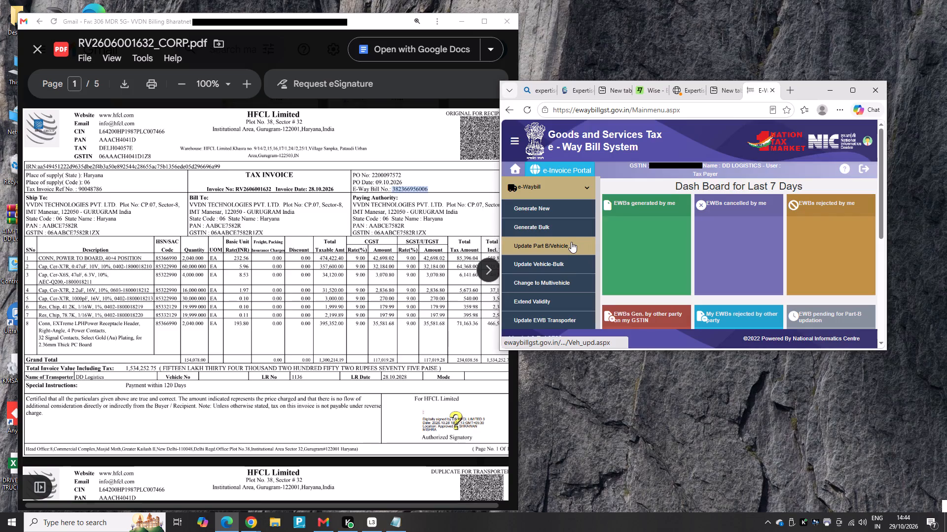
click(571, 242)
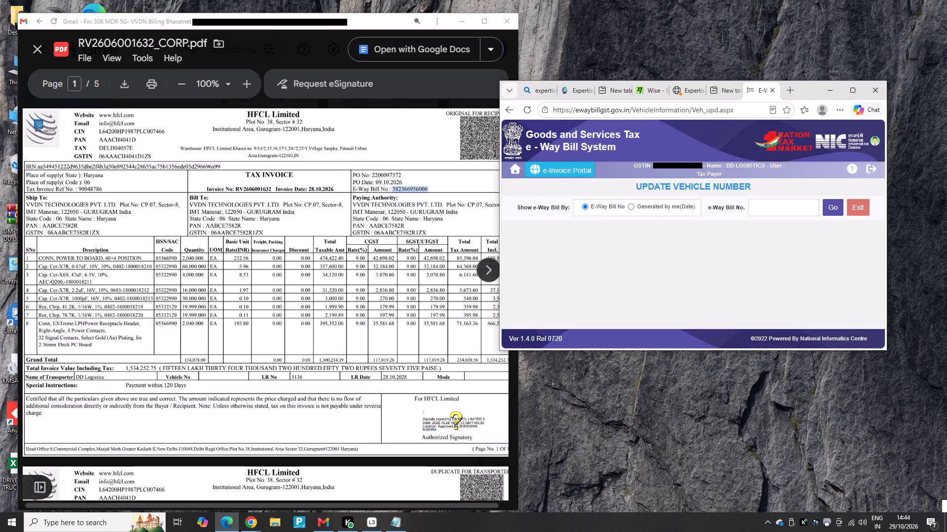
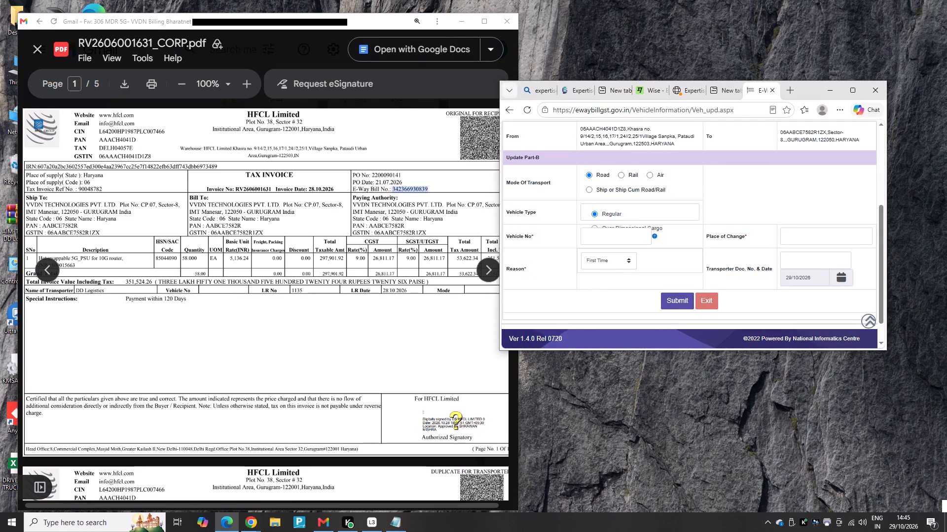
click(593, 234)
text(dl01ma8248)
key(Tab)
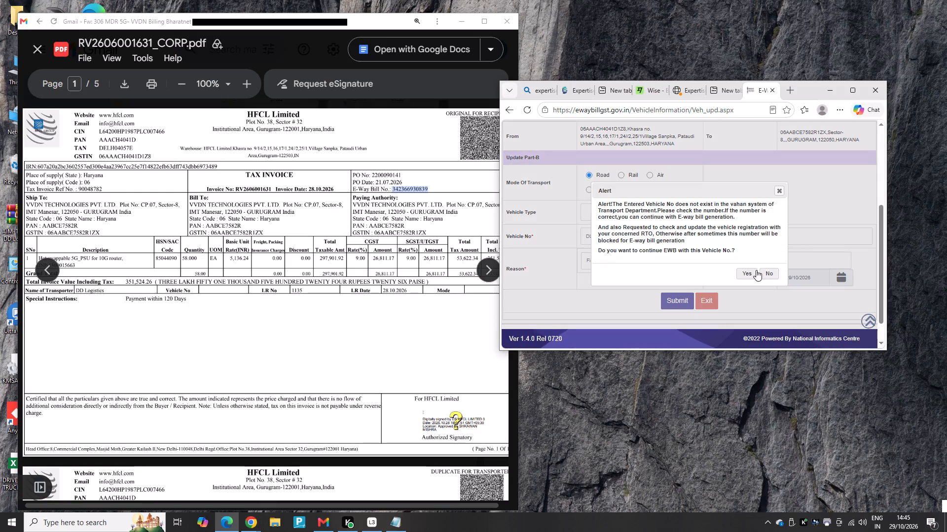
Agree to continue with the vehicle number, fill in SANPAK as place of change and 1135 as transporter document number, and submit the Part-B update.
click(755, 270)
click(798, 242)
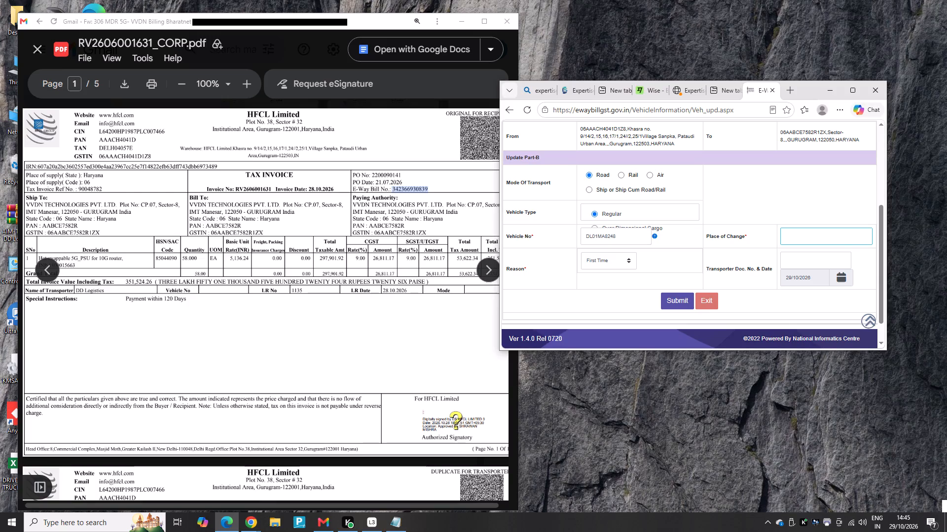
text(sanpak)
click(796, 265)
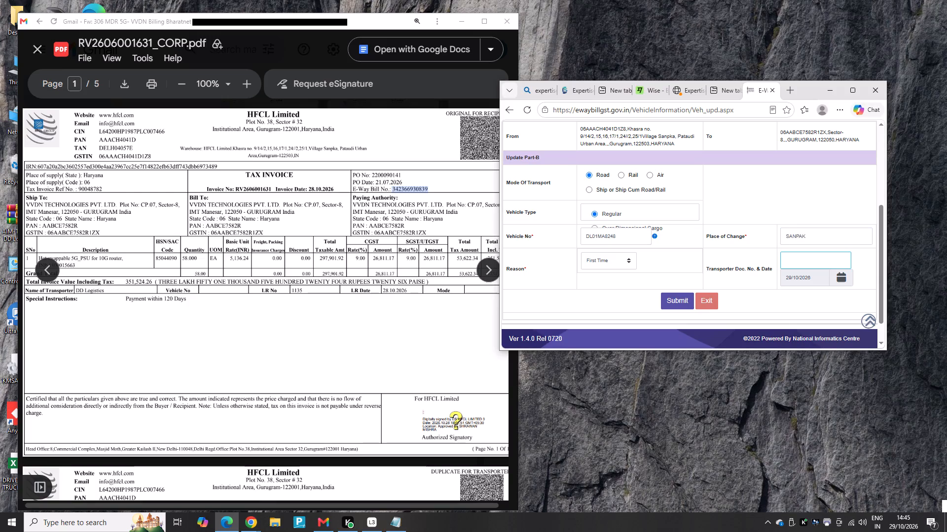
text(1135)
click(679, 301)
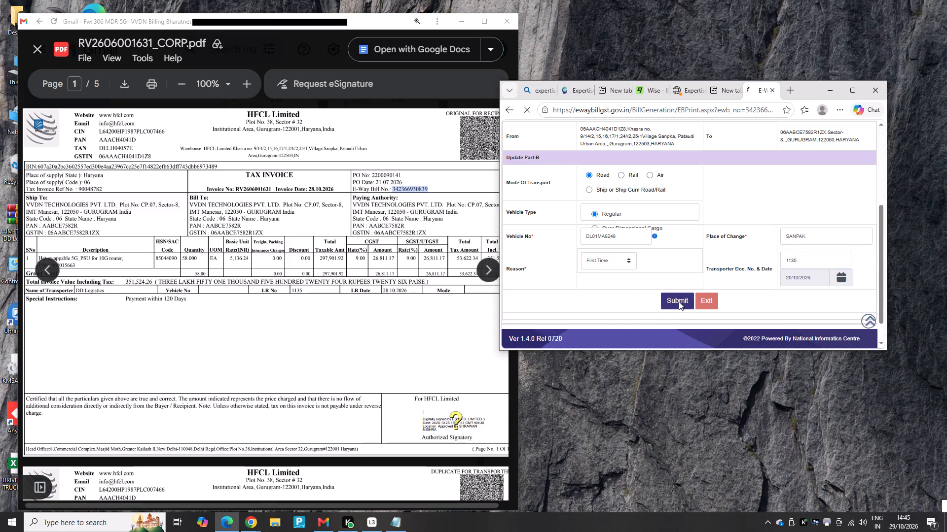
Print the updated e-way bill to a PDF in Downloads under the file name "eway bill 1135".
scroll(685, 290, down, 10)
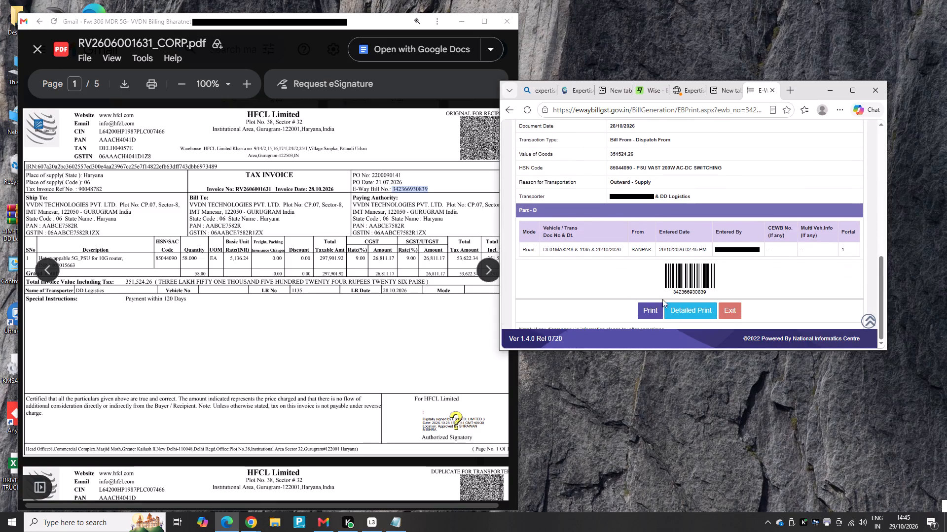
click(654, 311)
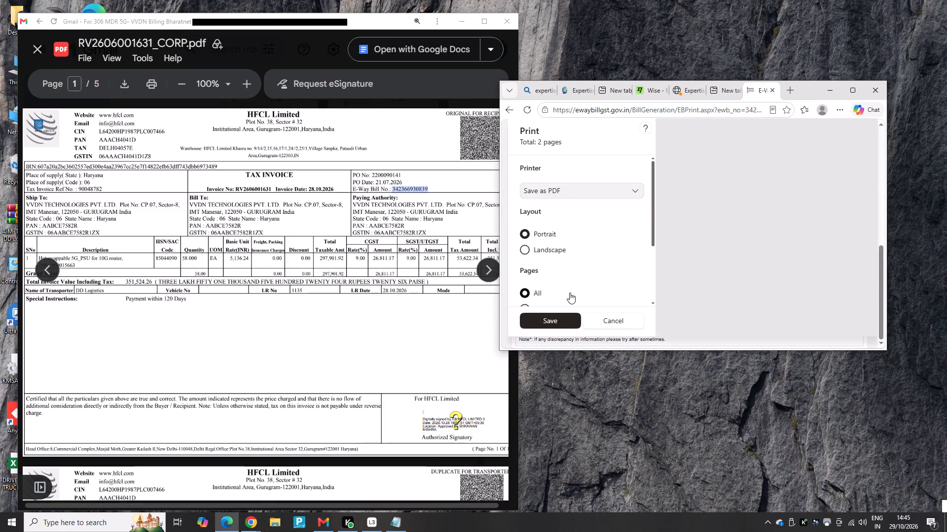
scroll(573, 288, down, 4)
click(547, 315)
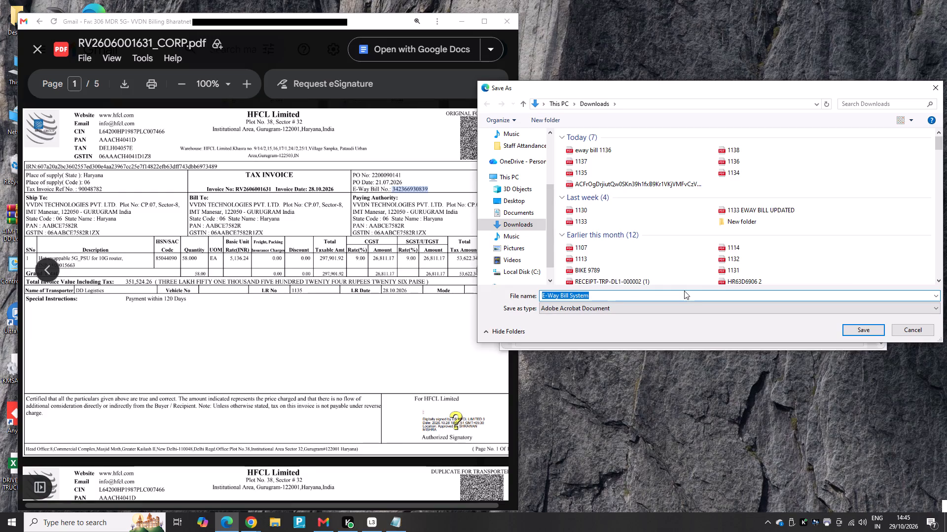
text(eway bill)
key(space)
text(11)
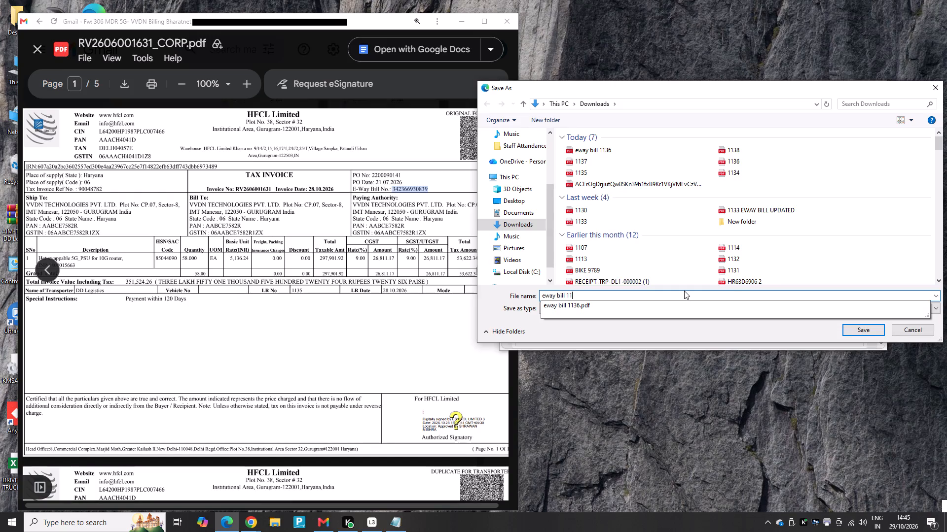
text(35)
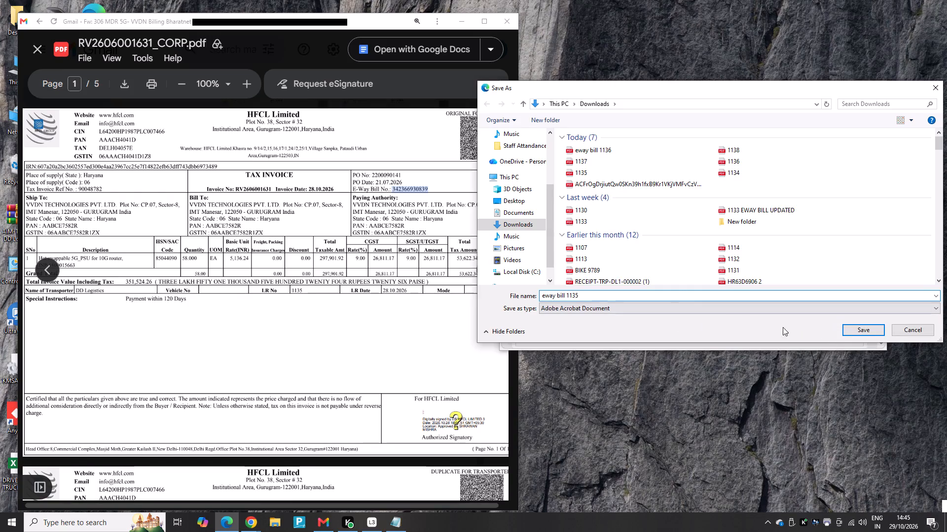
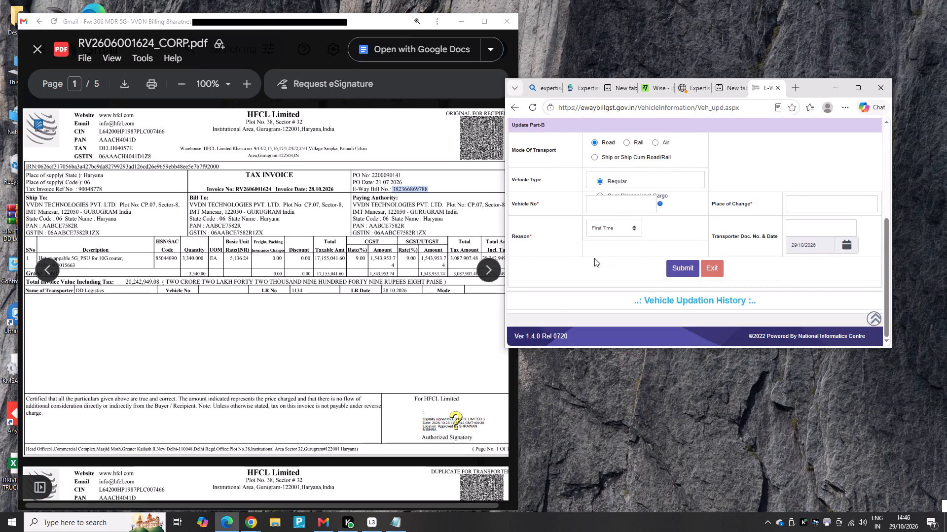
click(620, 208)
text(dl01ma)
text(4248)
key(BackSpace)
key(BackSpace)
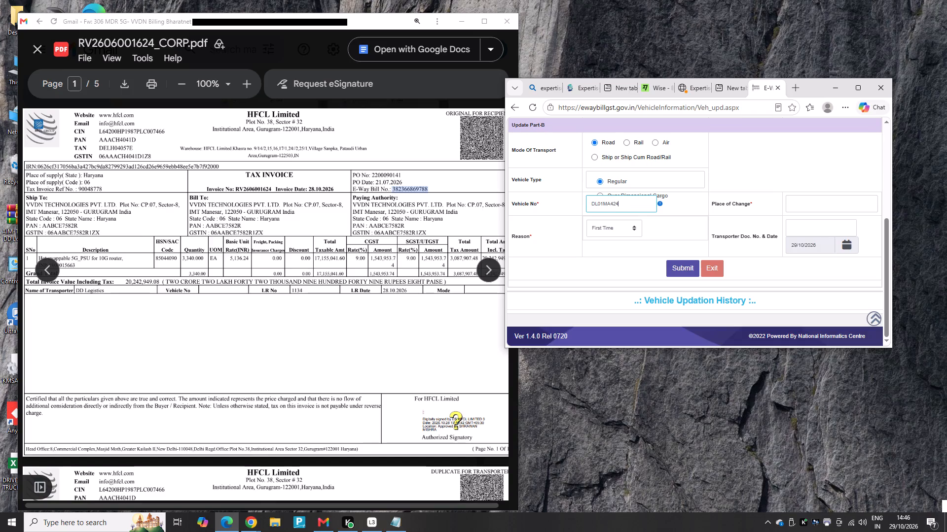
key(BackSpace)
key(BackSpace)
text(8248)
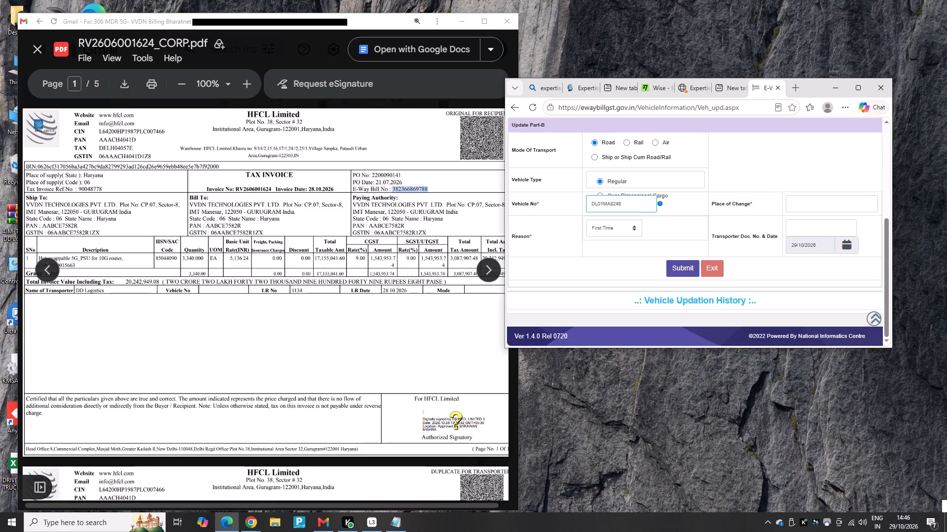
click(798, 205)
text(sanpak)
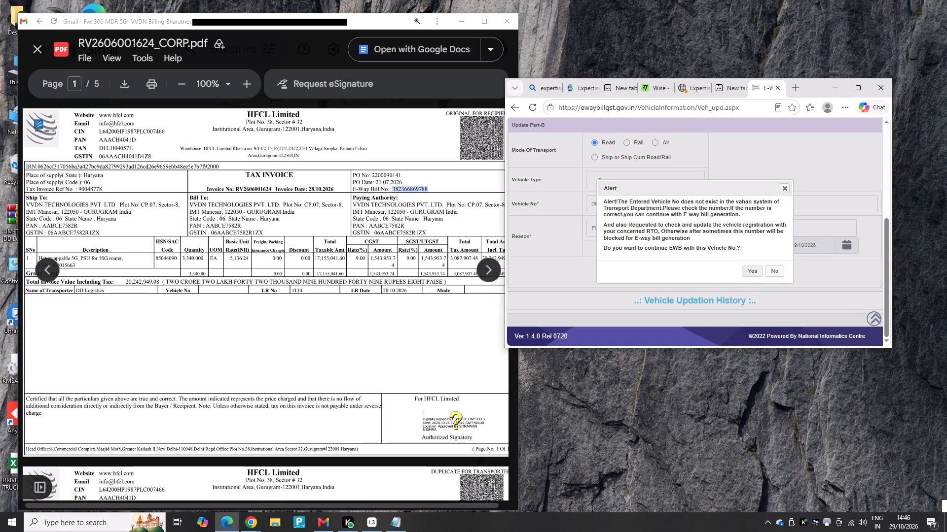
click(749, 272)
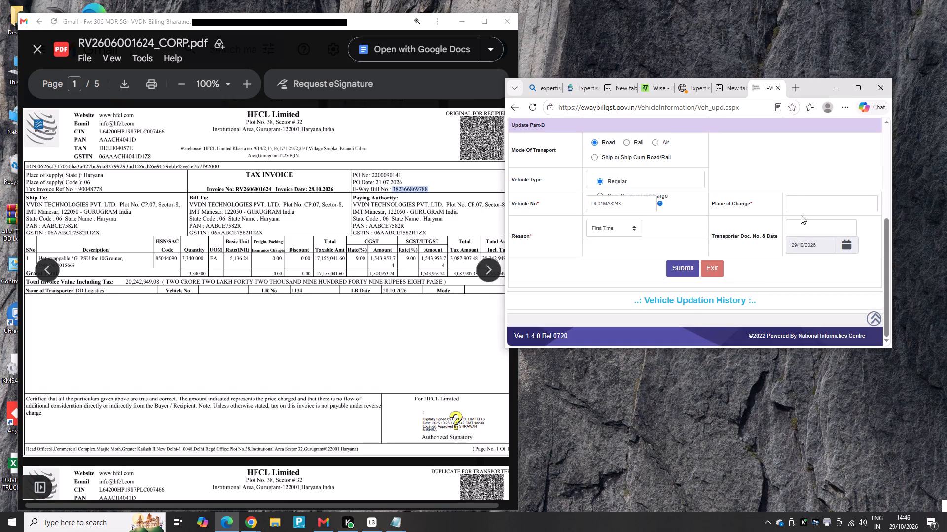
Fill in SANPAK as place of change and 1134 as transporter document number, and submit the Part-B update.
click(809, 205)
text(sano)
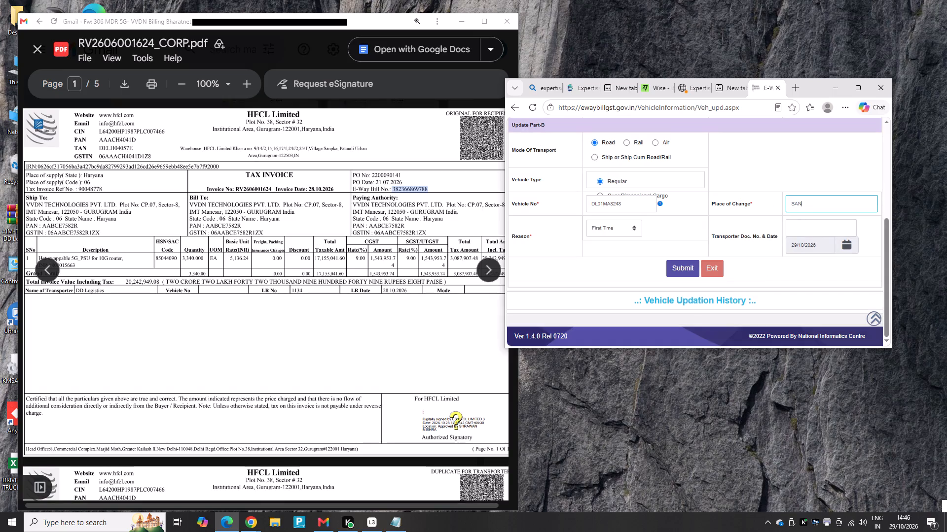
key(BackSpace)
text(pak)
click(797, 232)
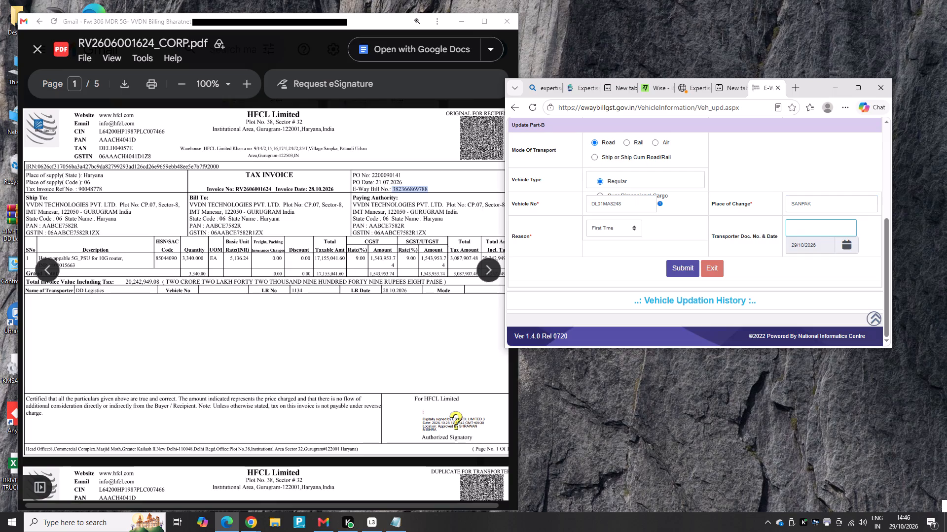
text(1134)
click(686, 269)
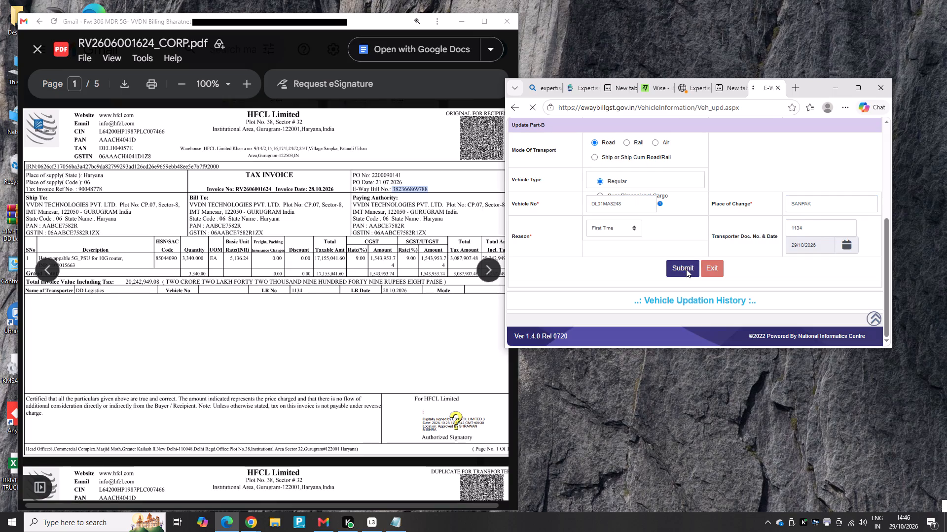
Print the updated e-way bill to a PDF in Downloads under the file name "E-Way Bill 1134".
scroll(692, 282, down, 11)
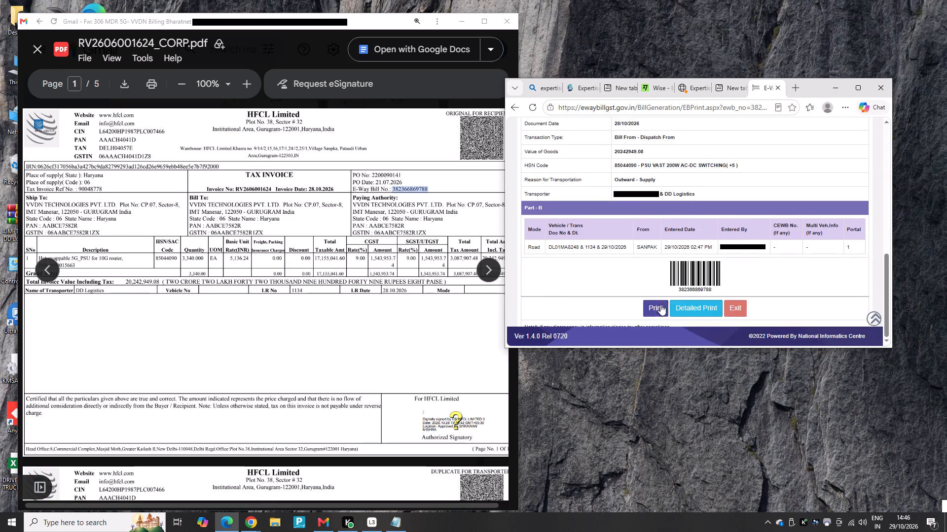
click(659, 305)
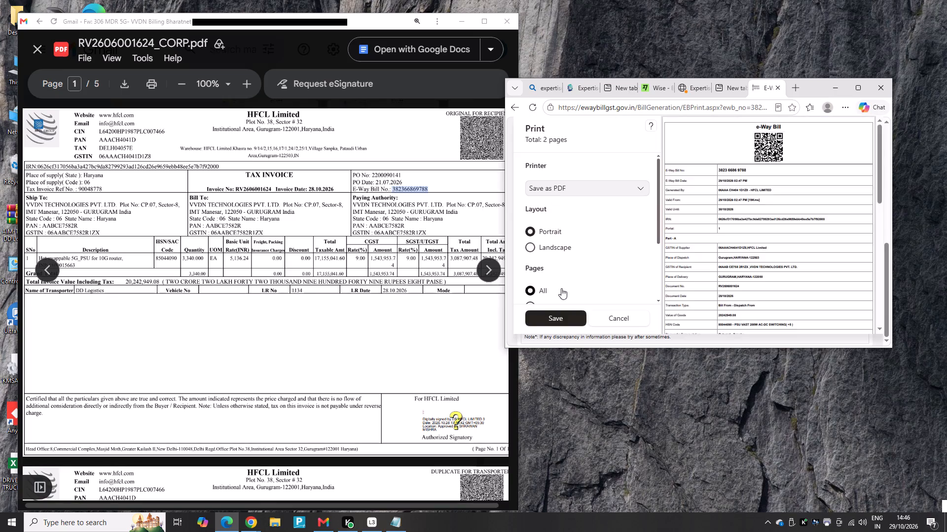
scroll(561, 288, down, 2)
click(564, 312)
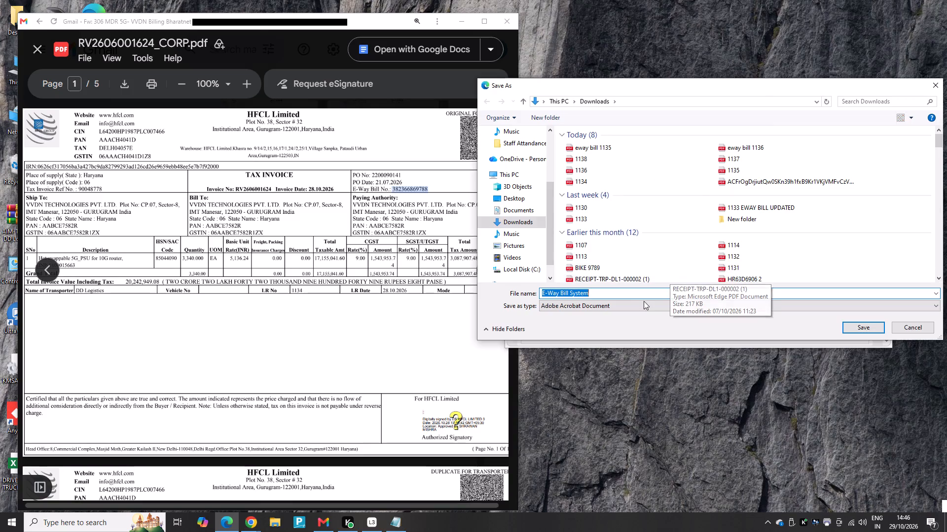
click(604, 293)
key(BackSpace)
key(BackSpace)
key(BackSpace)
key(BackSpace)
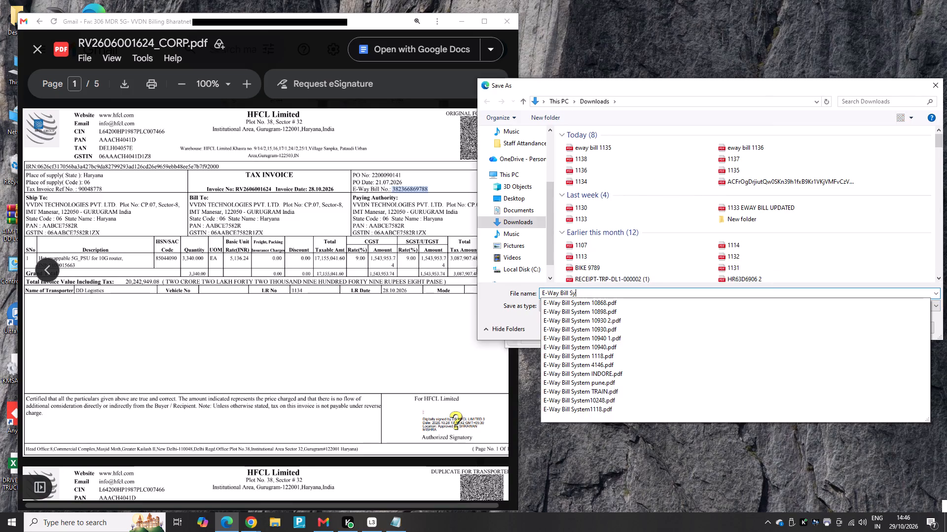
key(BackSpace)
key(BackSpace)
key(BackSpace)
key(BackSpace)
key(BackSpace)
text(ll)
key(space)
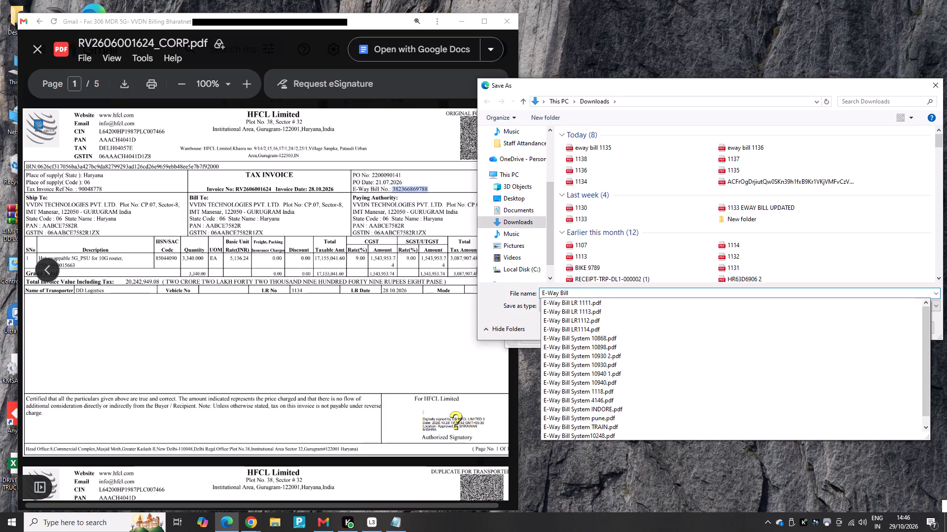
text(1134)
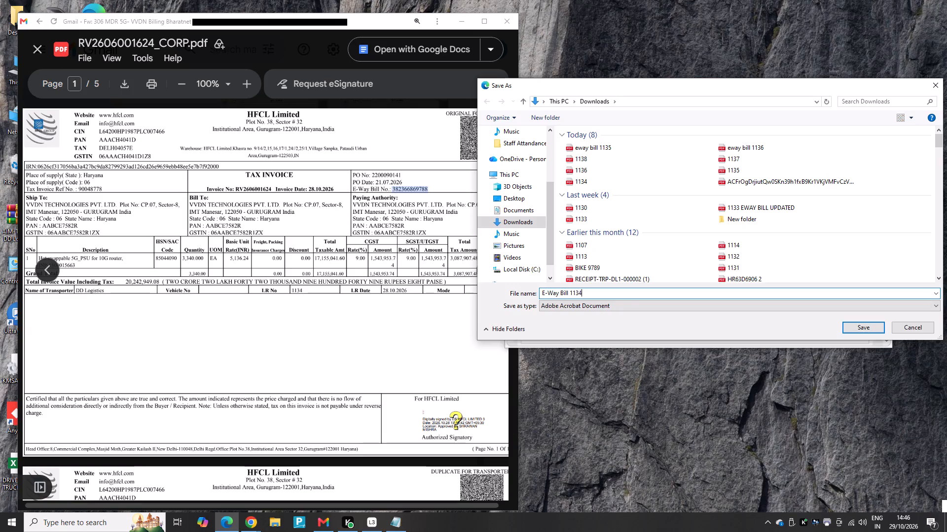
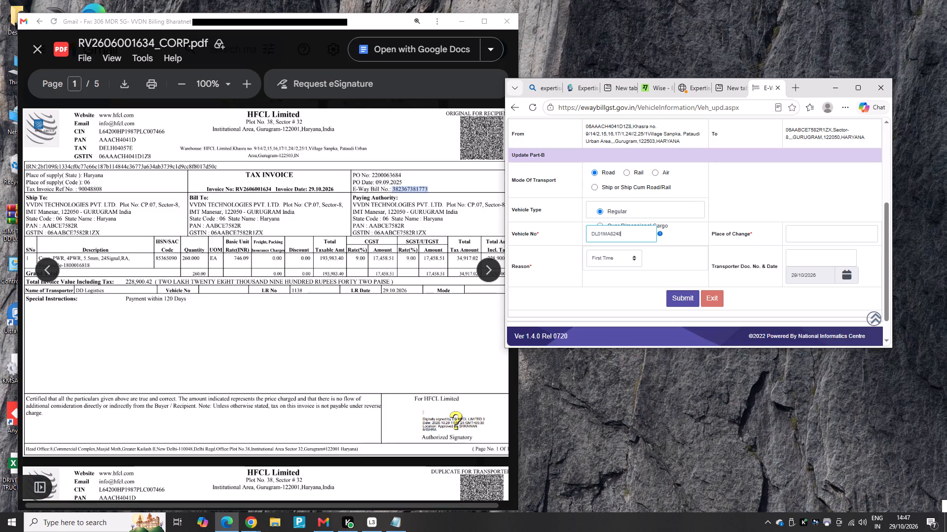
click(806, 229)
click(751, 271)
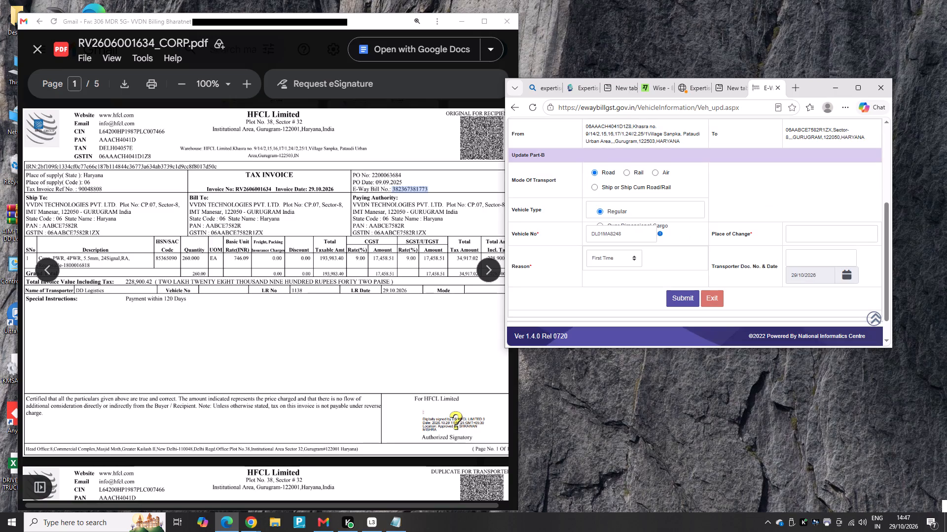
Fill in SANPAK as place of change and 1138 as transporter document number, and submit the Part-B update.
click(807, 240)
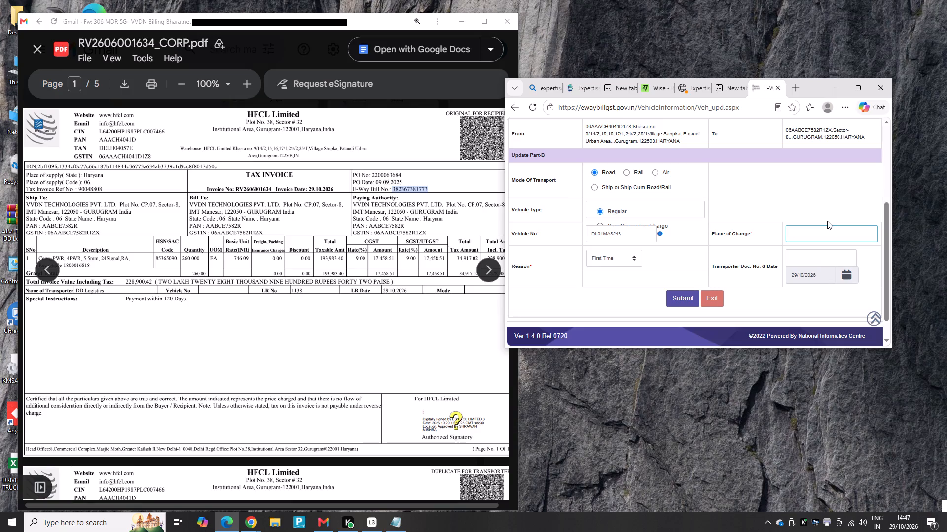
text(sanpak)
click(813, 253)
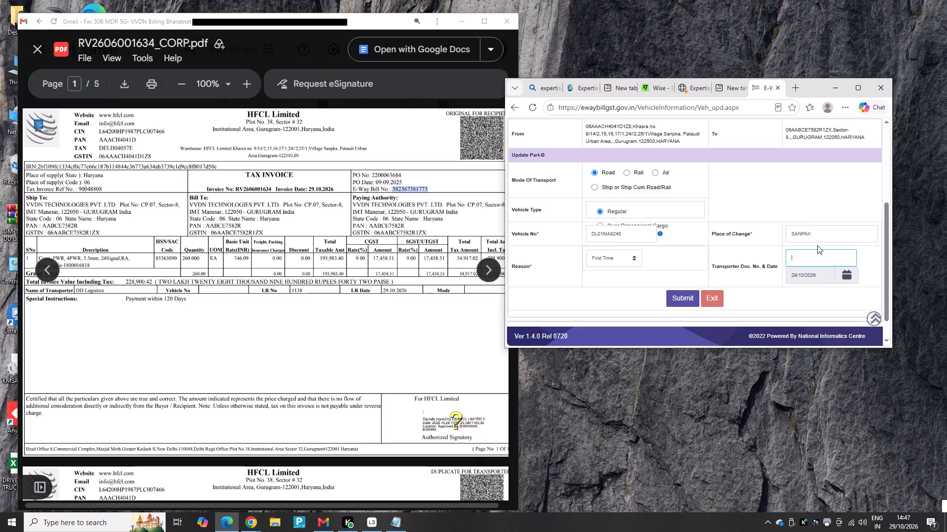
text(1138)
click(683, 300)
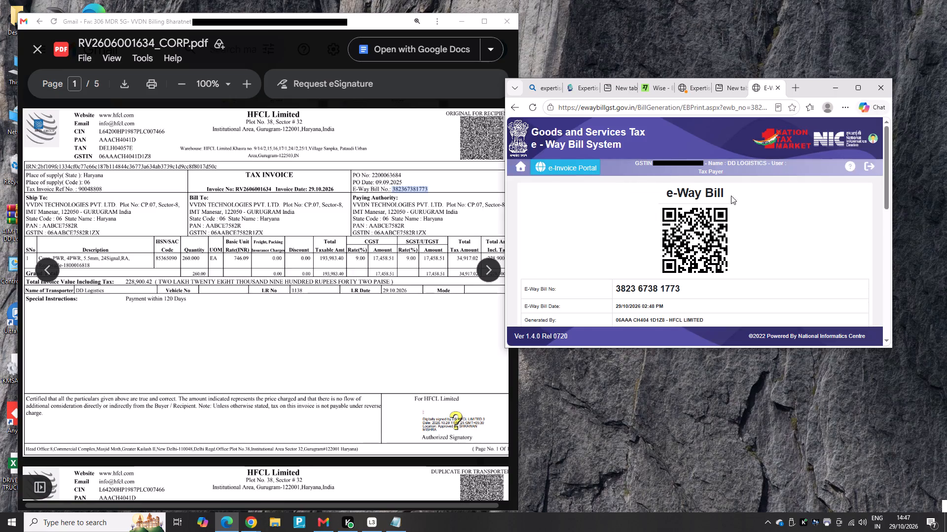
Open the print preview of the updated e-way bill and go to its page range and further print options.
scroll(678, 237, down, 10)
click(659, 308)
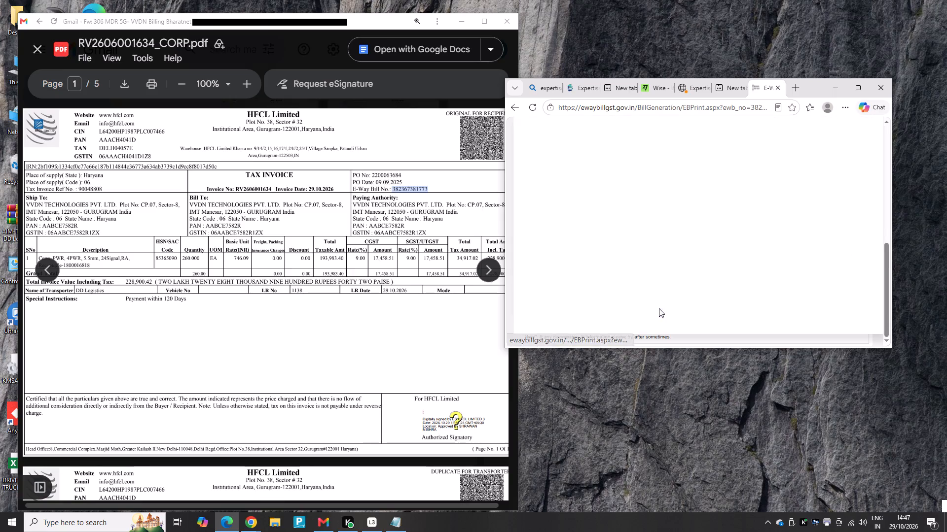
scroll(566, 232, down, 5)
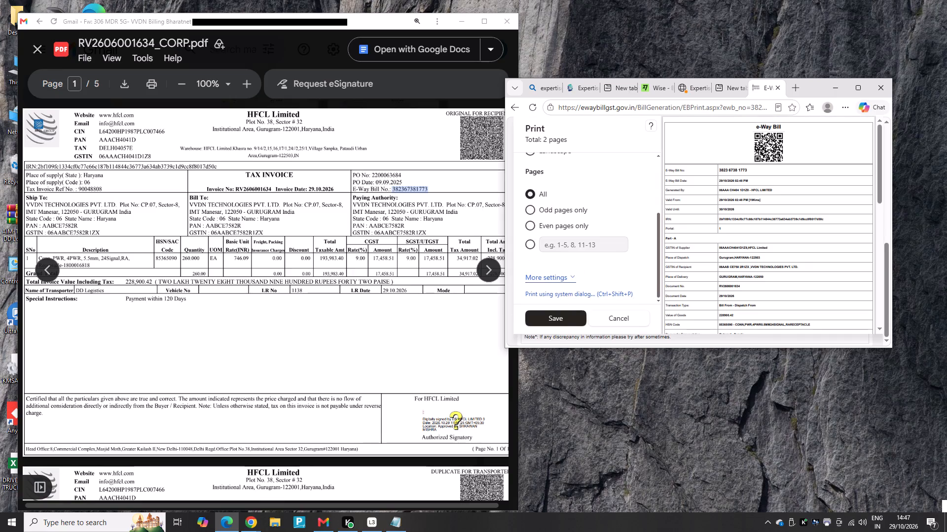
Save the e-way bill printout as a PDF in Downloads under the file name "E-Way Bill 1138".
click(561, 318)
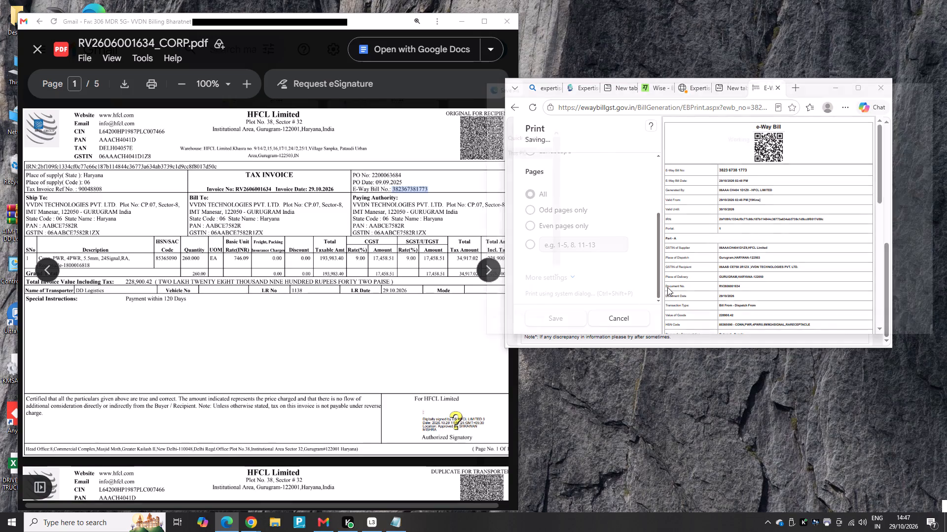
drag(595, 296, 579, 293)
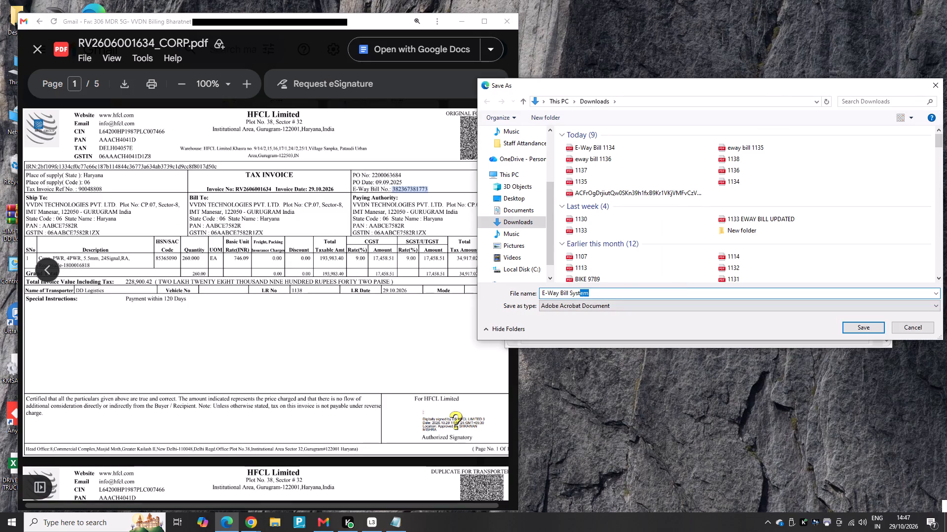
drag(579, 293, 570, 293)
key(BackSpace)
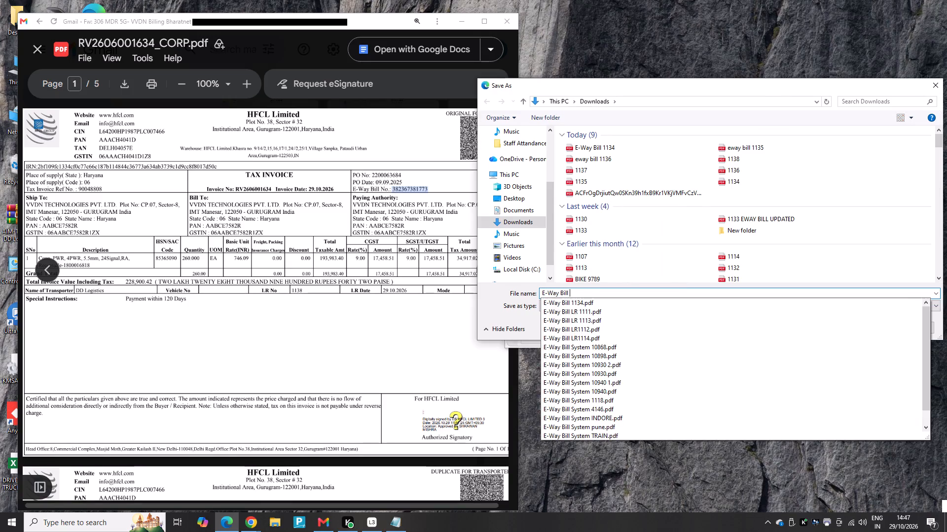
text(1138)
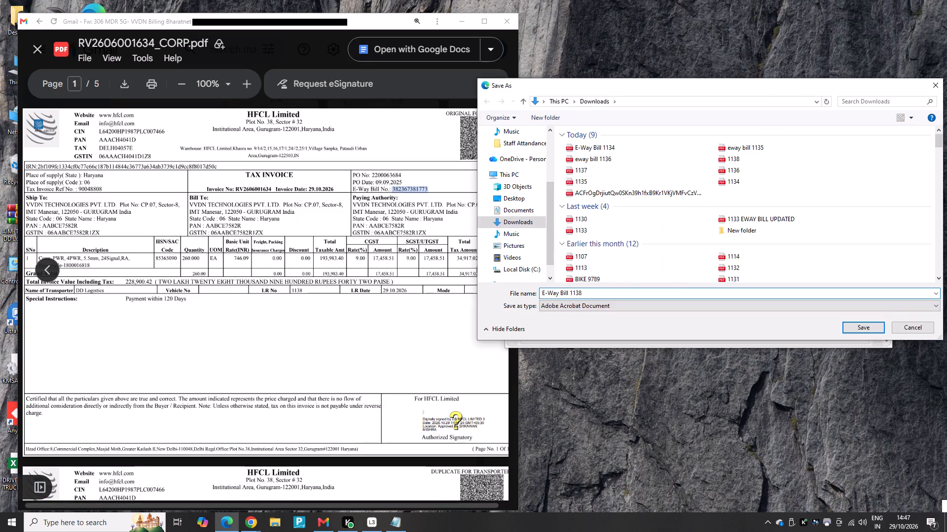
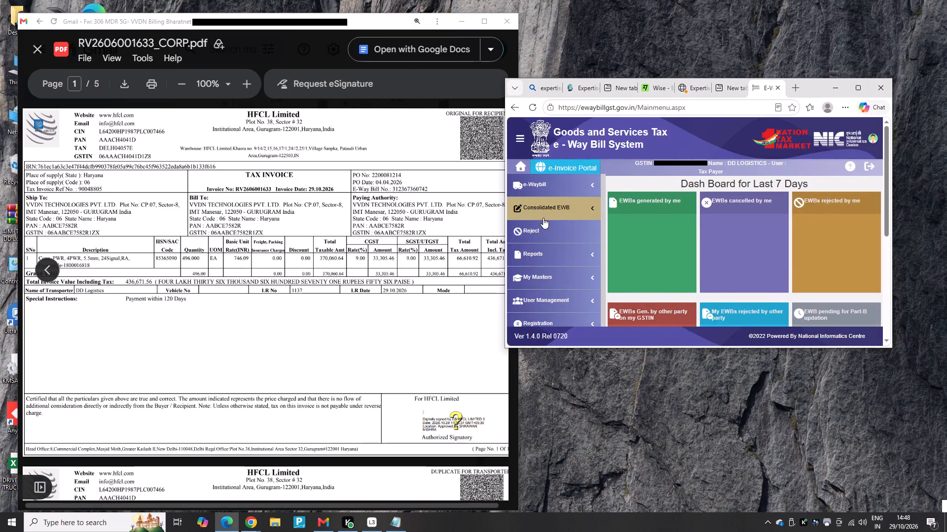
Open the Update Part B/Vehicle form on the e-Way Bill portal for the next HFCL invoice.
click(546, 210)
click(549, 188)
click(562, 239)
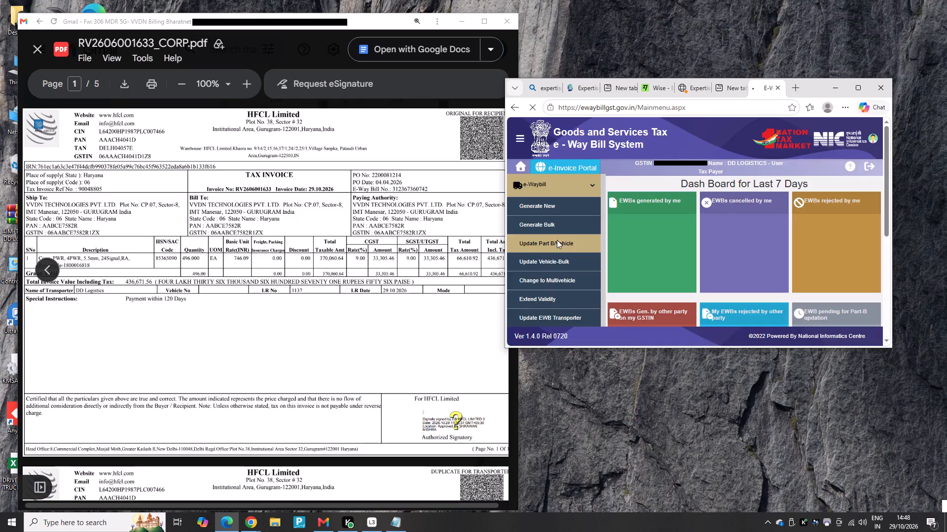
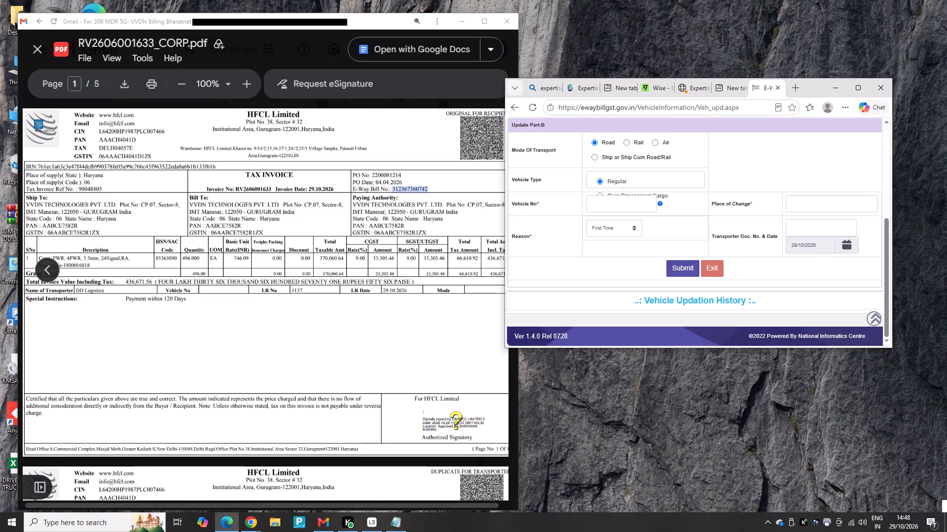
click(620, 207)
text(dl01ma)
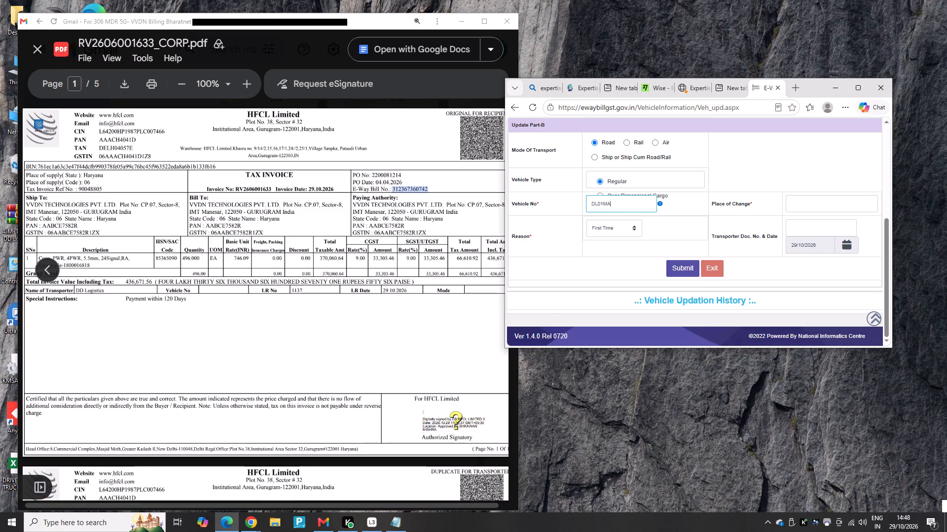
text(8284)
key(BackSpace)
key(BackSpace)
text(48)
click(808, 205)
click(750, 271)
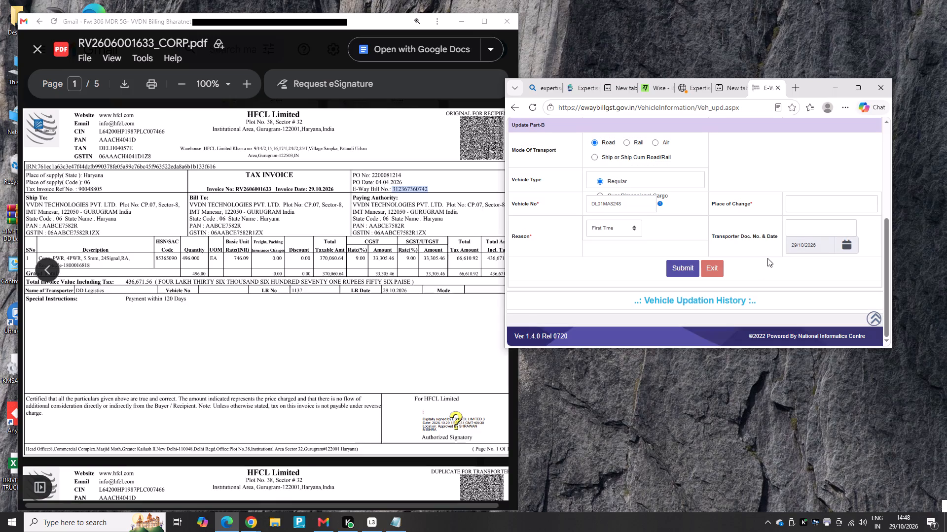
Fill in SANPAK as place of change and 1137 as transporter document number, and submit the Part-B update.
click(817, 207)
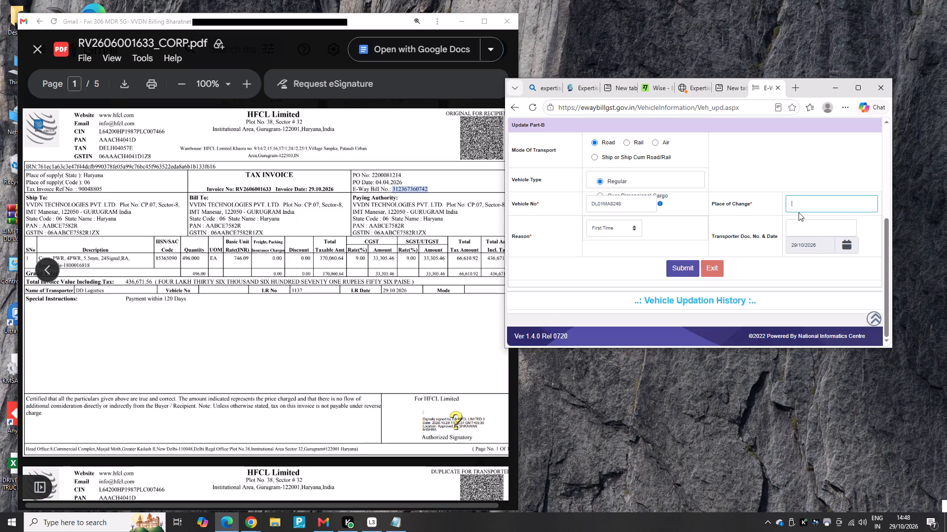
text(sanpak)
click(797, 227)
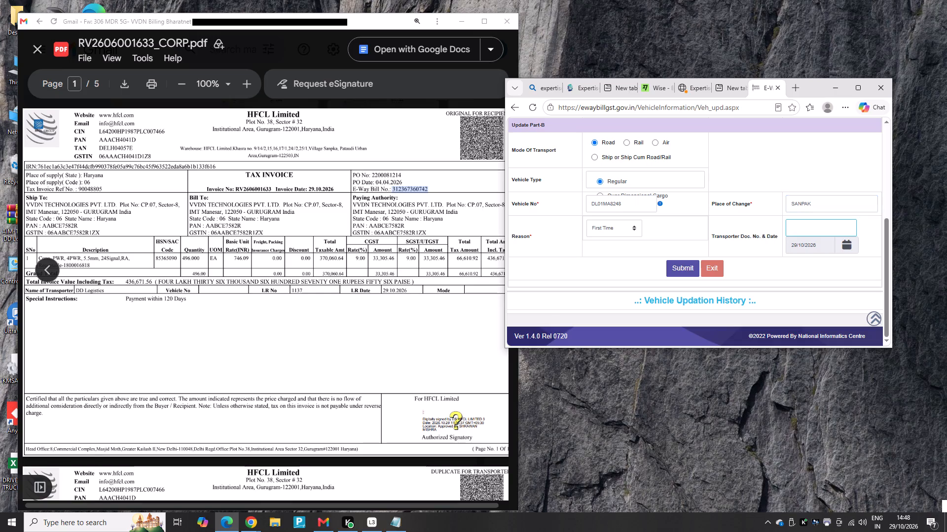
text(1137)
click(674, 266)
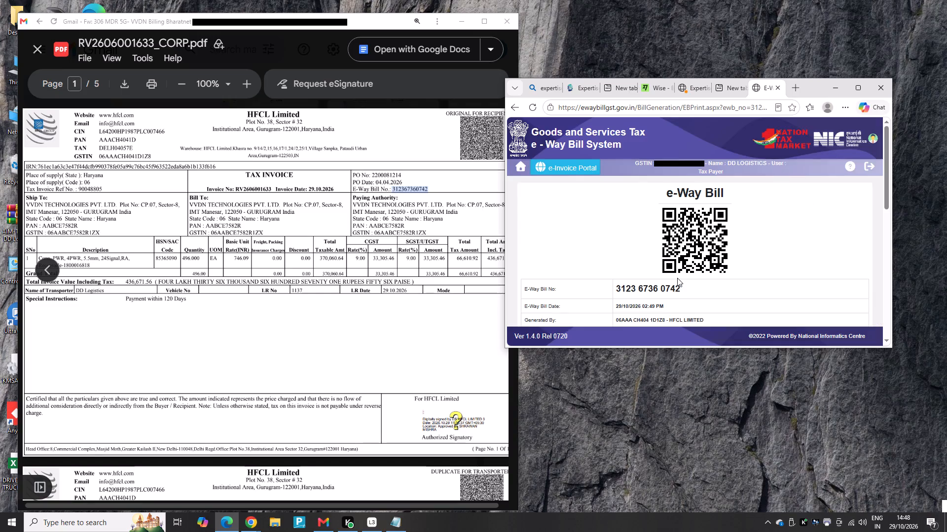
Print the updated e-way bill to a PDF in Downloads, naming the file E-Way Bill 1137.
scroll(674, 283, down, 10)
click(658, 308)
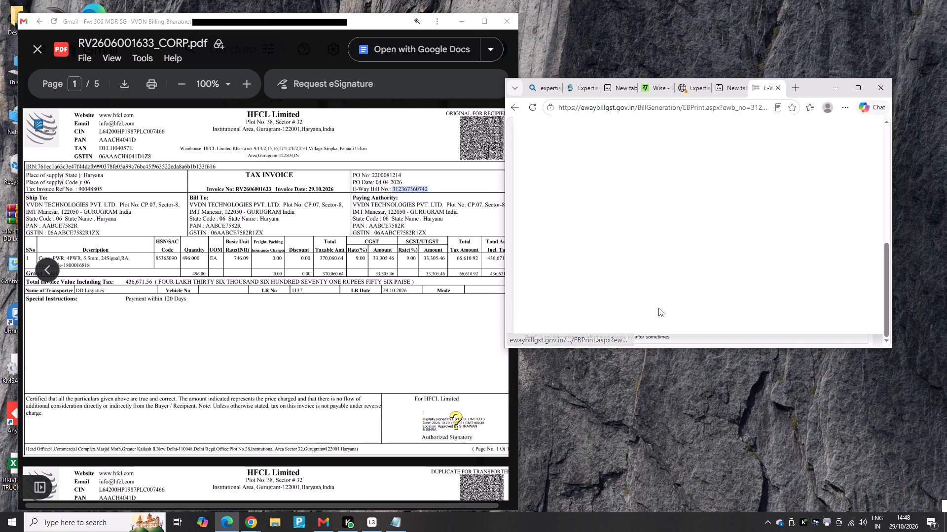
click(545, 323)
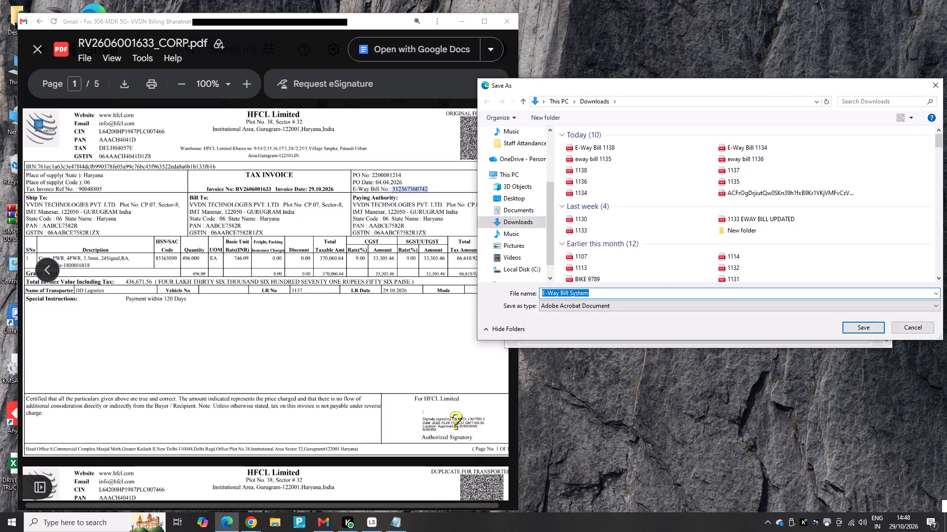
drag(569, 294, 586, 291)
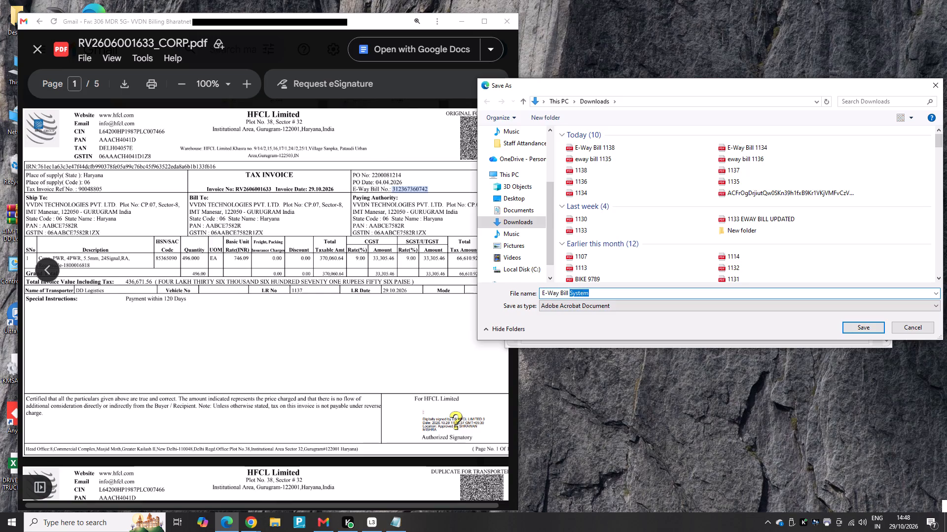
text(137)
key(BackSpace)
key(BackSpace)
text(137)
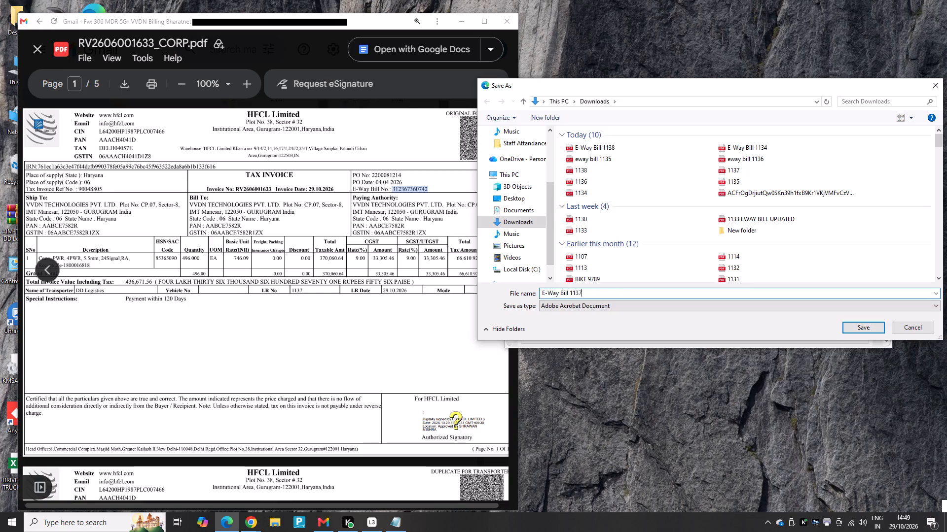
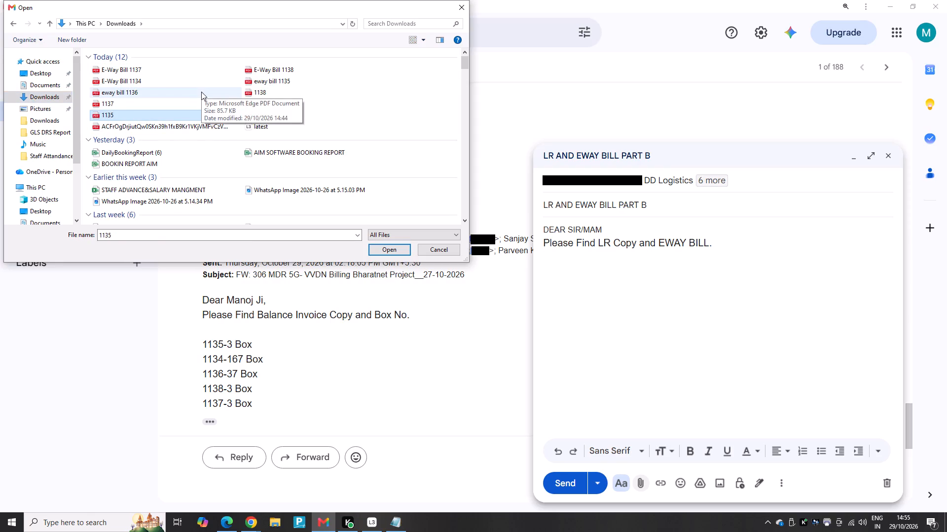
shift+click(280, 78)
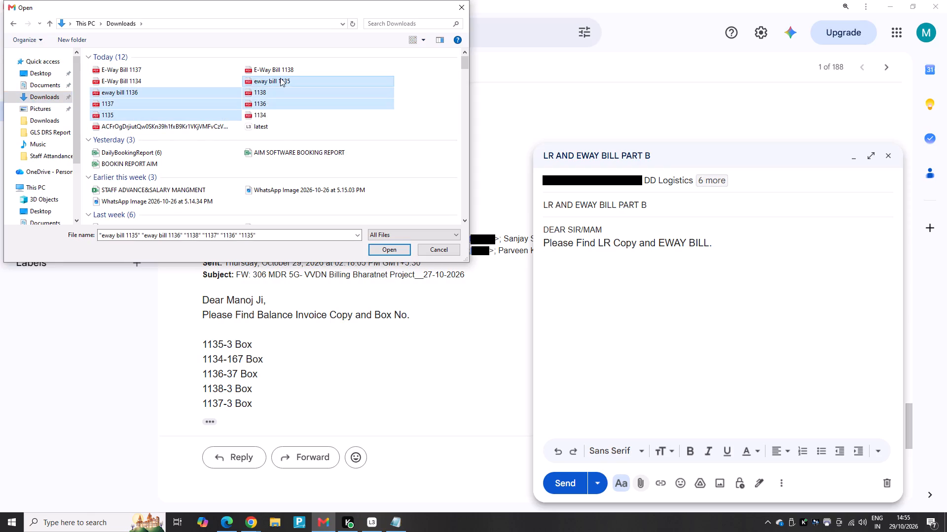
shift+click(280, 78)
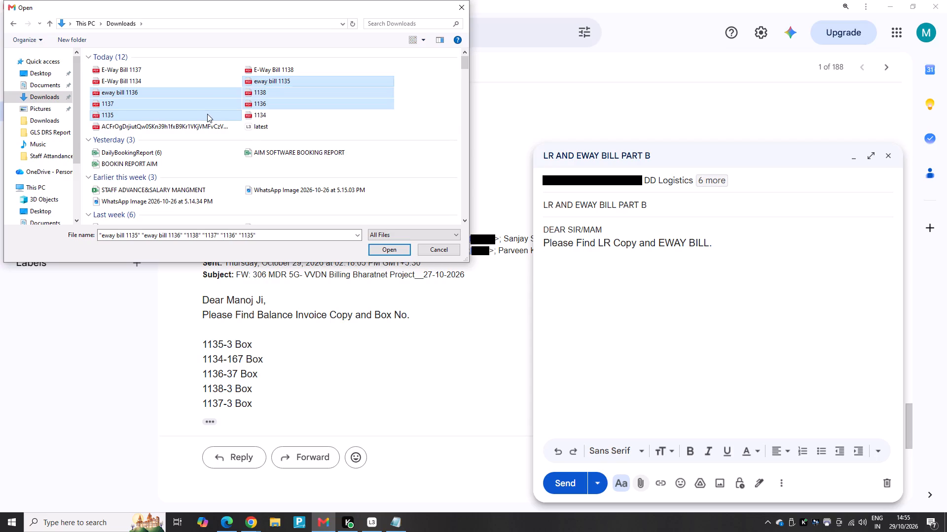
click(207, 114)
Select PDFs 1134 to 1138 and the matching e-way bill PDFs 1134 to 1138 in Downloads as attachments for the LR and e-way bill email.
ctrl+click(272, 79)
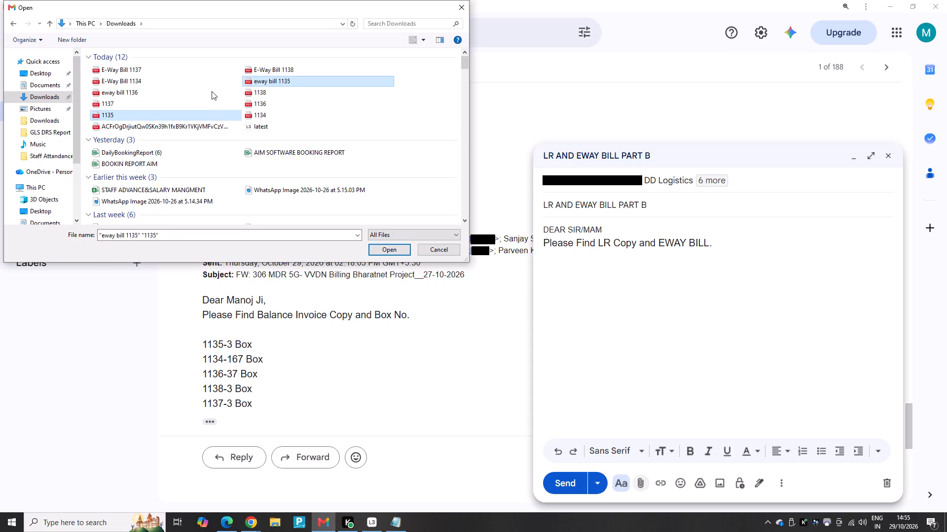
ctrl+click(271, 103)
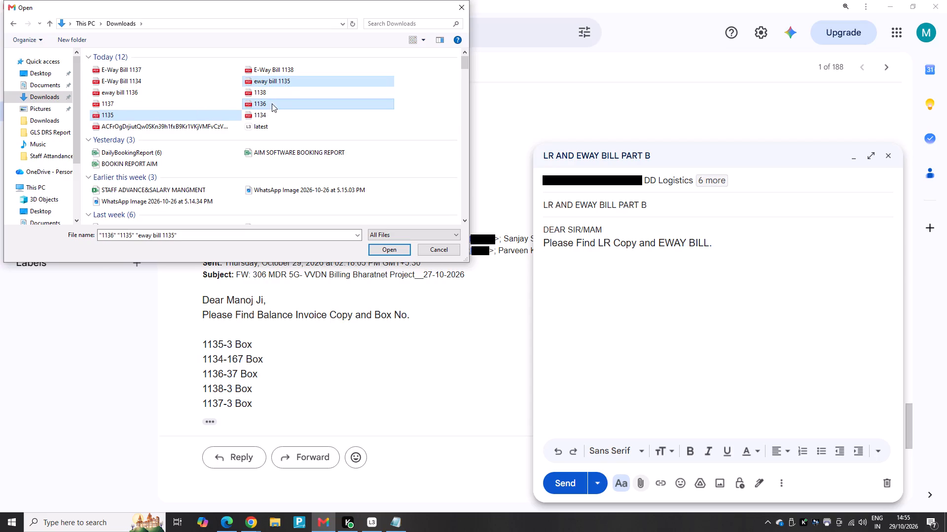
ctrl+click(154, 93)
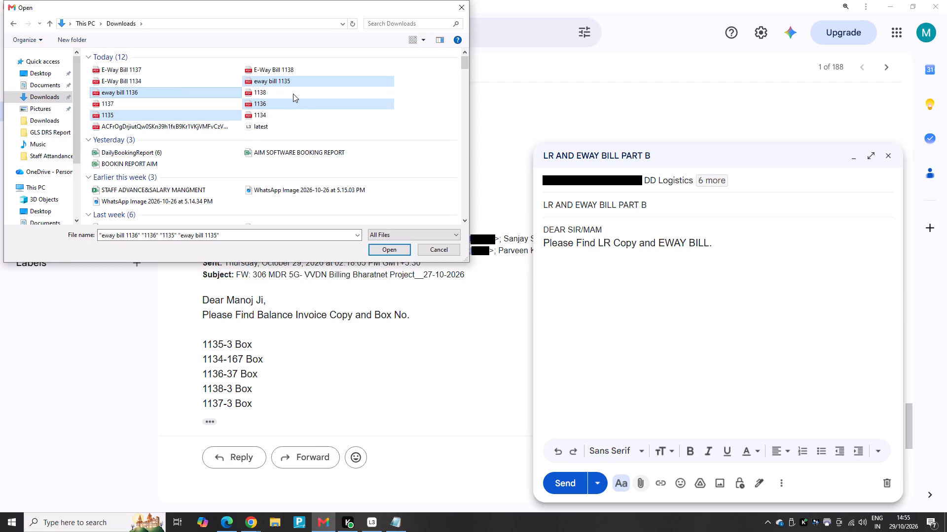
ctrl+click(218, 104)
ctrl+click(185, 68)
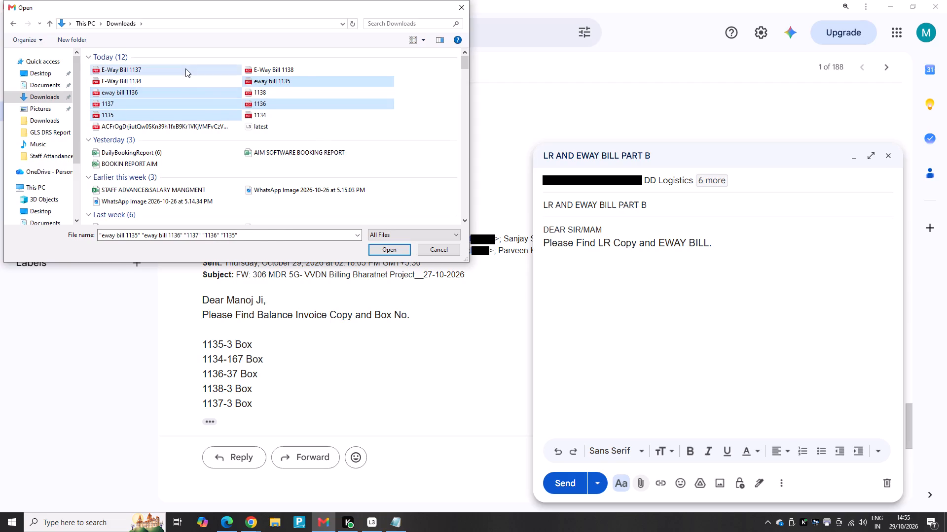
ctrl+click(270, 93)
ctrl+click(275, 71)
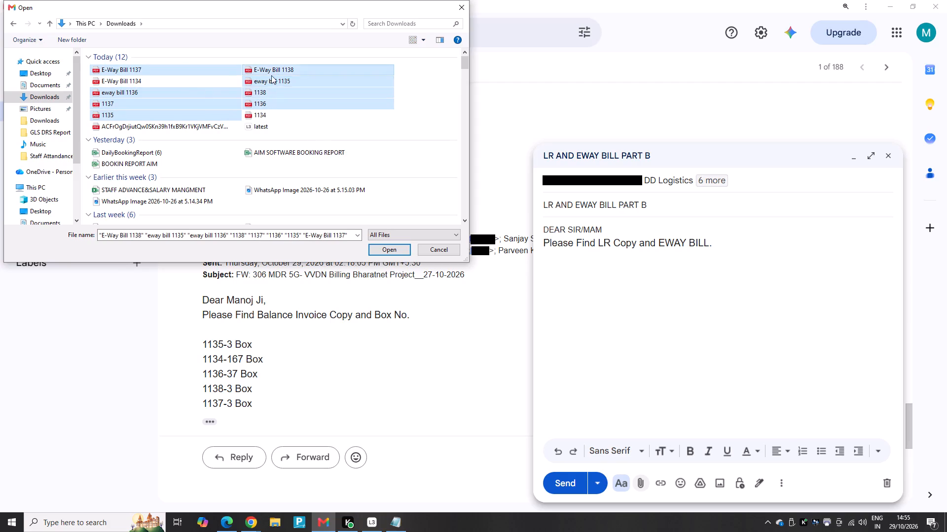
ctrl+click(266, 116)
ctrl+click(182, 77)
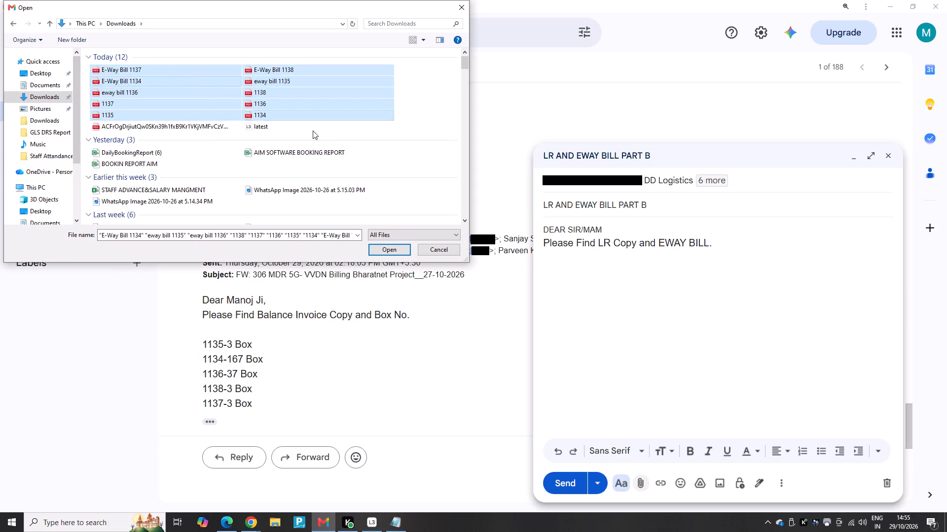
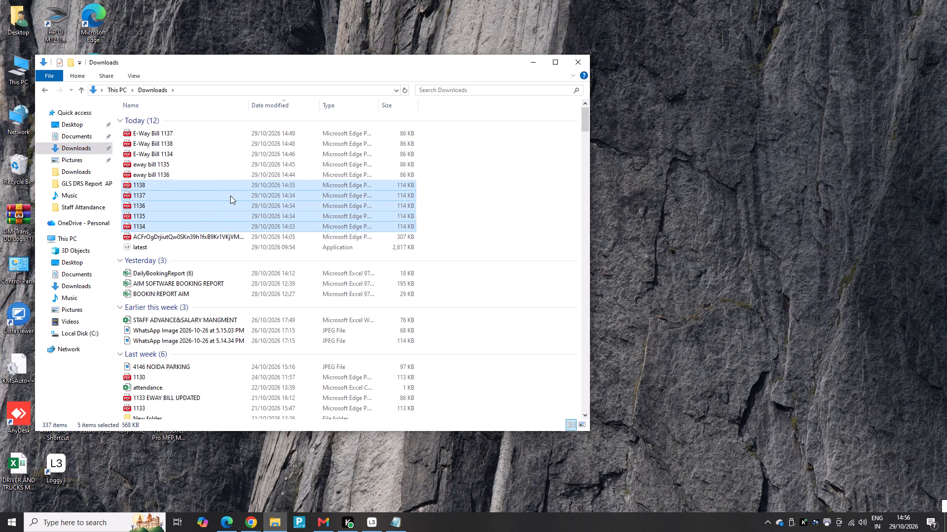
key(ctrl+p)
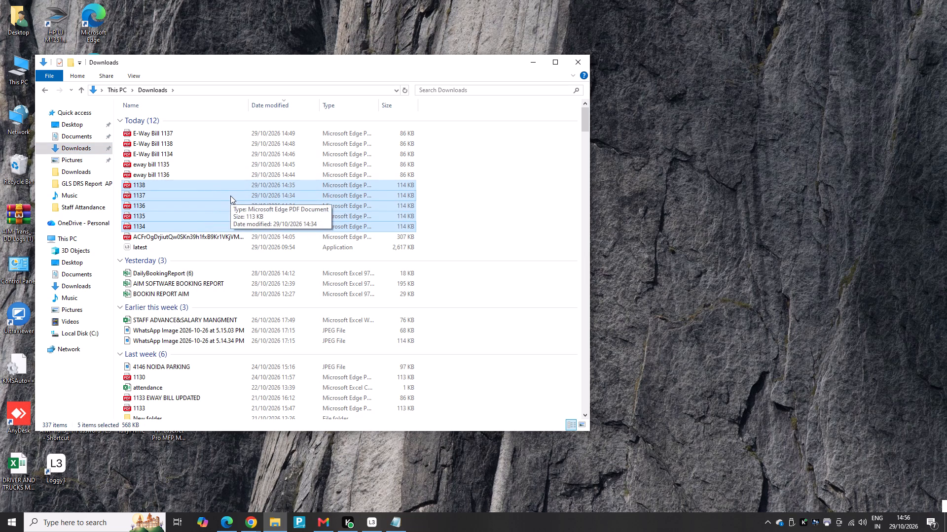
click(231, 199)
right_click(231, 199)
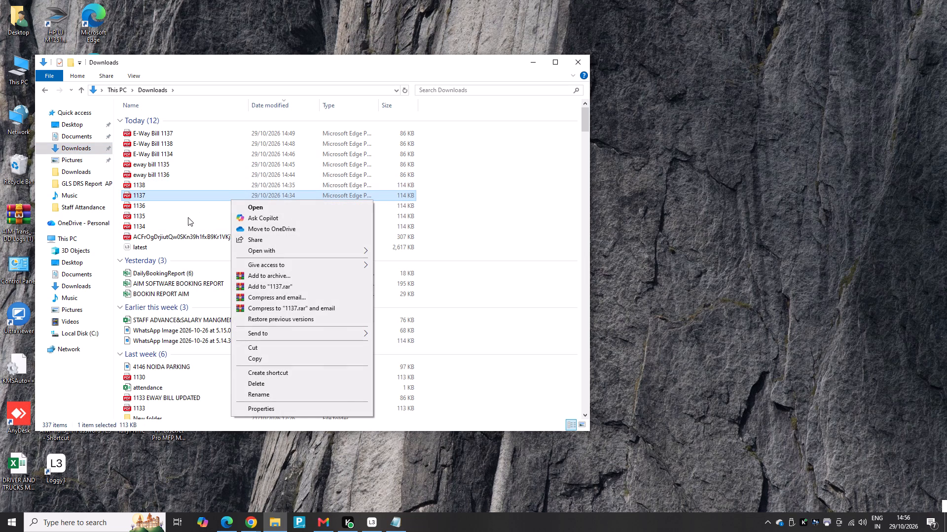
Open the LR copy 1134 from Downloads and bring up its print settings.
double_click(171, 229)
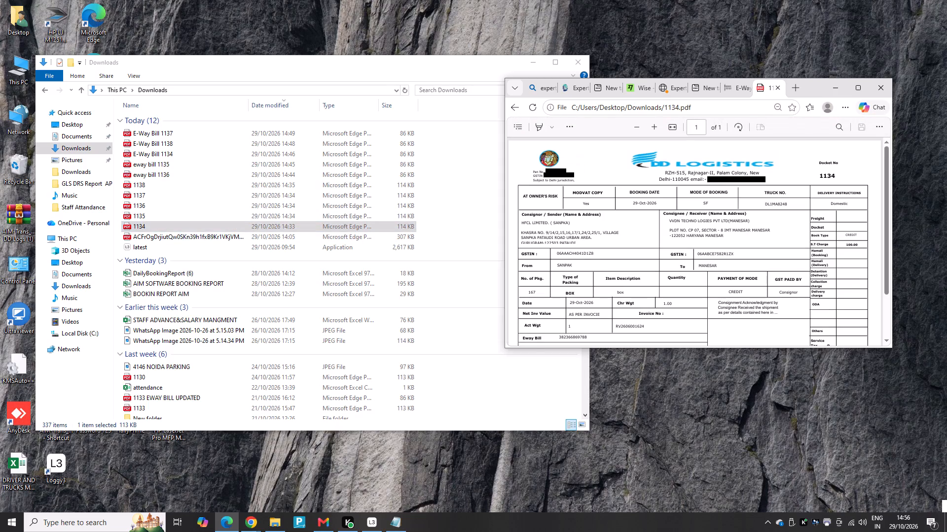
key(ctrl+p)
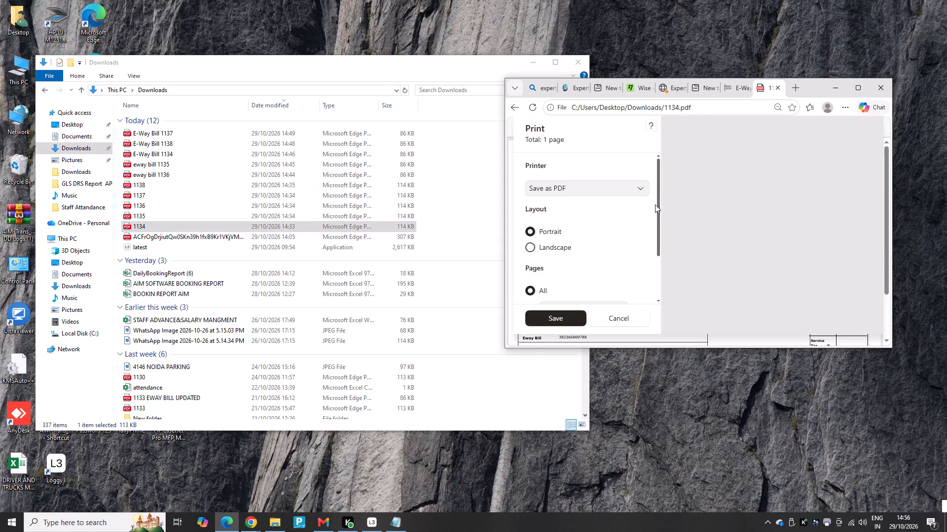
Look through the available Wi-Fi networks for the printer's own network.
click(849, 515)
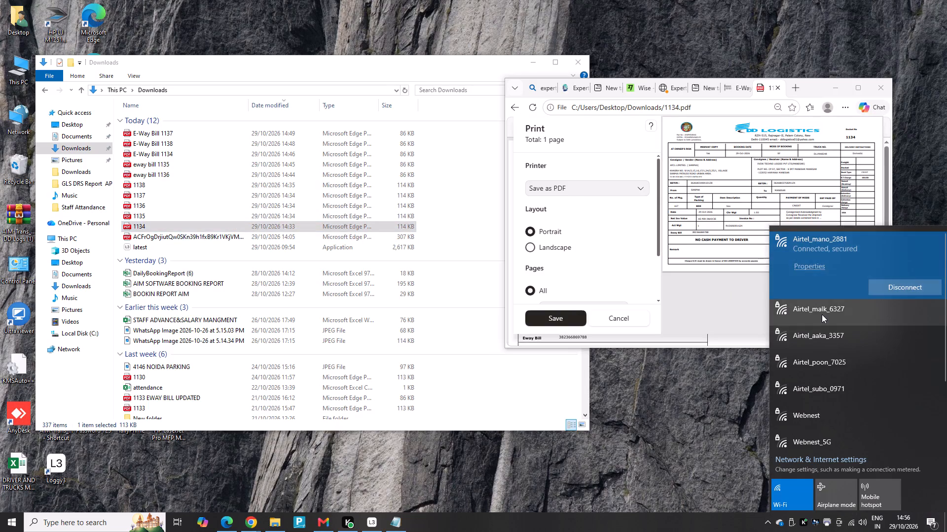
click(822, 314)
click(832, 259)
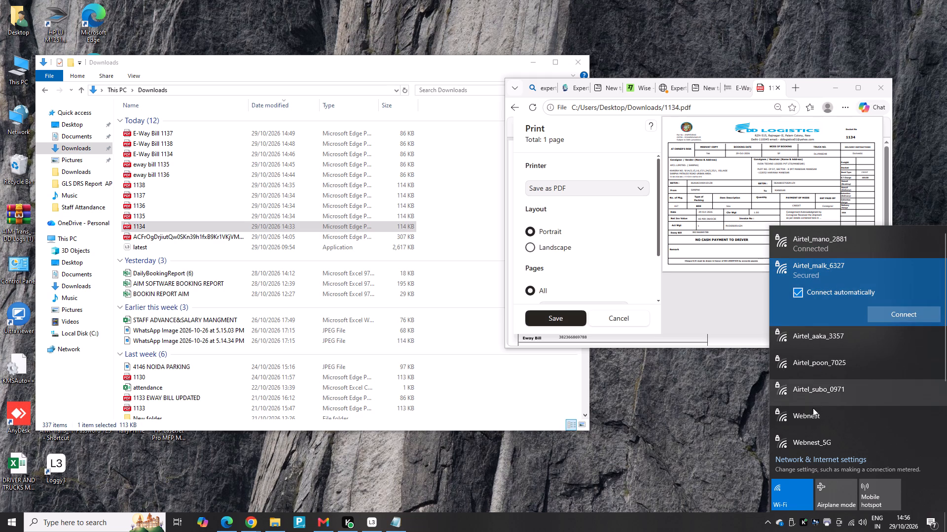
scroll(811, 413, down, 9)
scroll(801, 402, up, 3)
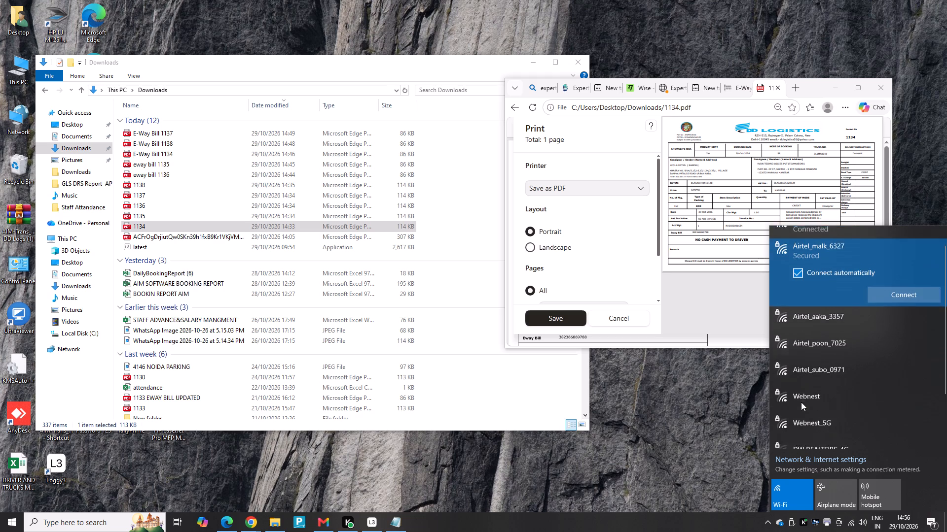
scroll(801, 402, up, 3)
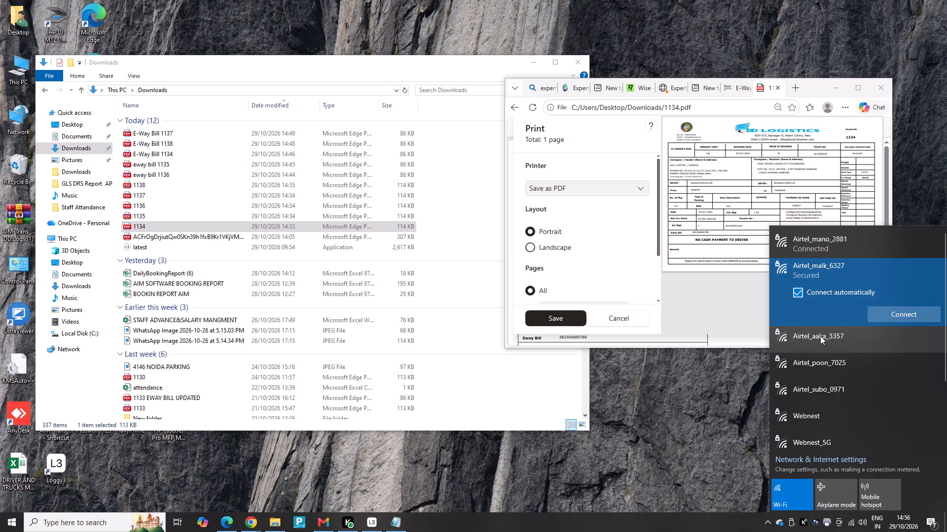
click(873, 244)
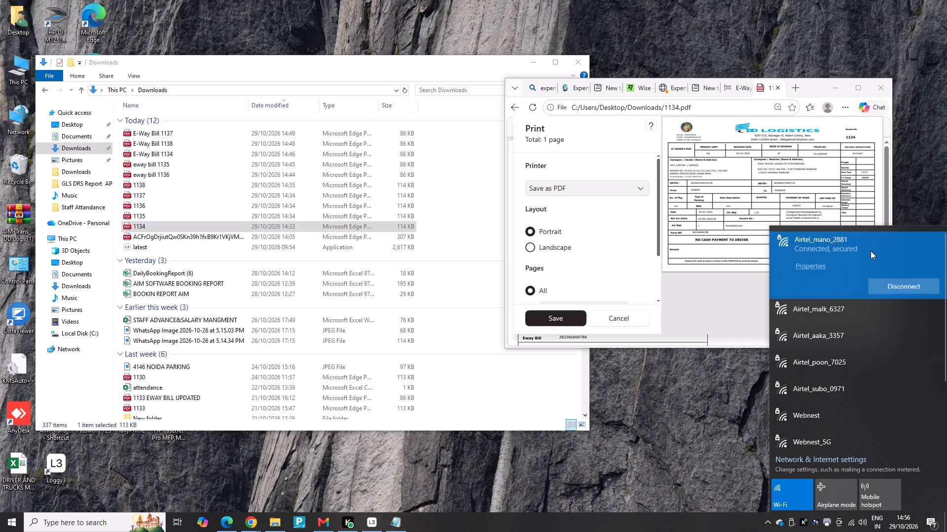
click(742, 350)
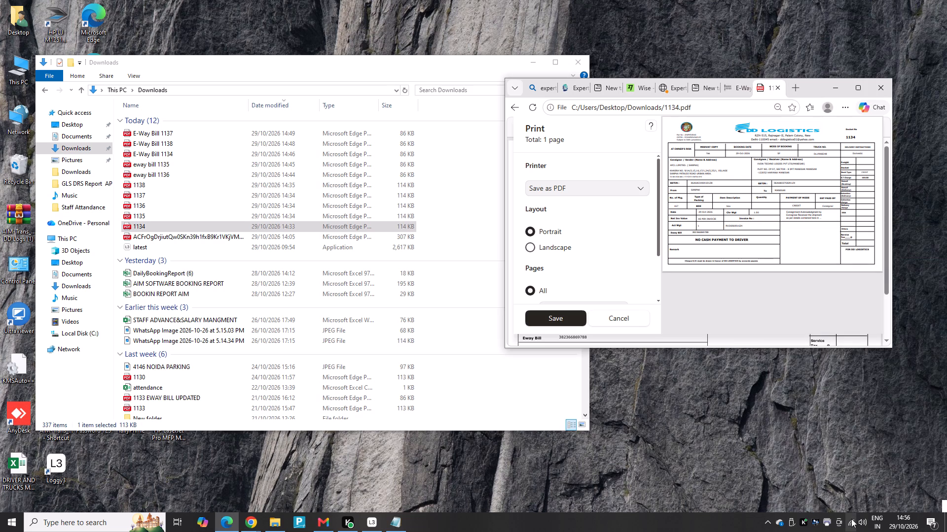
click(851, 519)
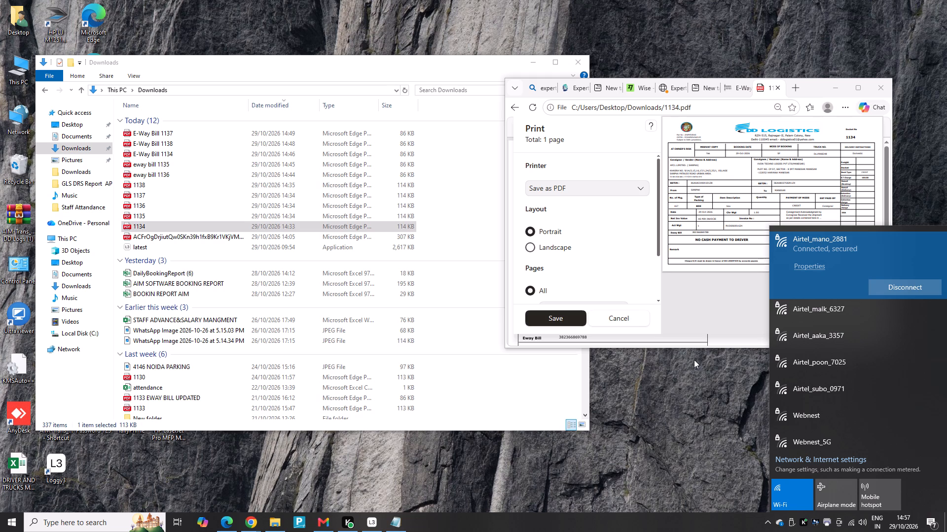
click(731, 420)
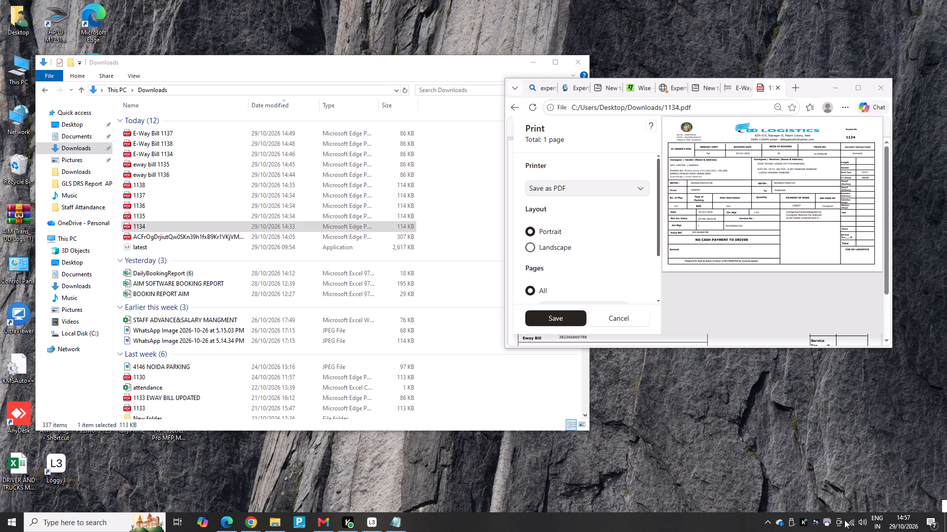
click(853, 528)
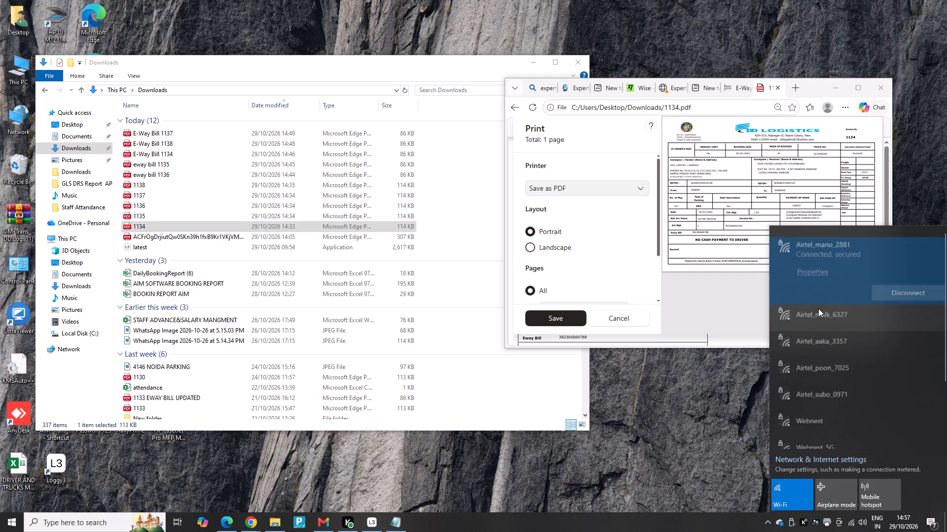
click(746, 381)
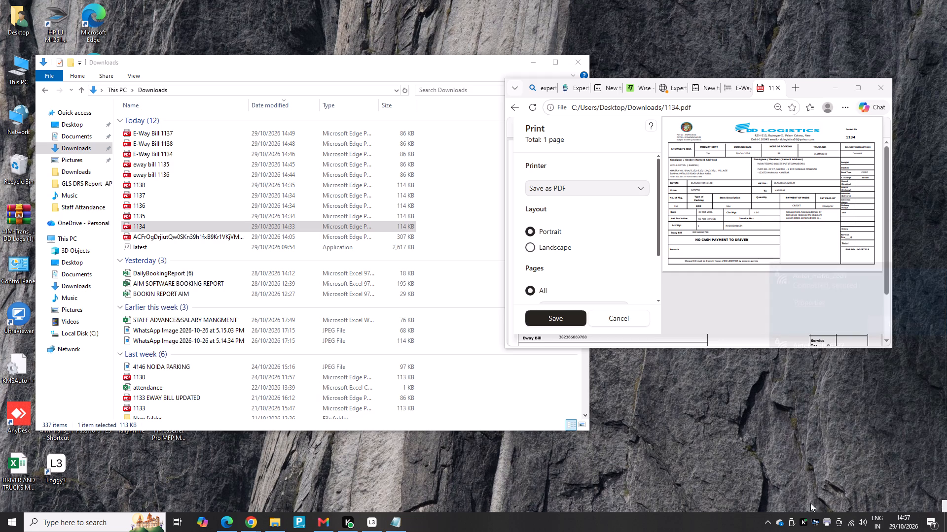
Connect the computer to the printer's Wi-Fi network EA48F4-G3010series, keeping automatic connection on.
click(849, 523)
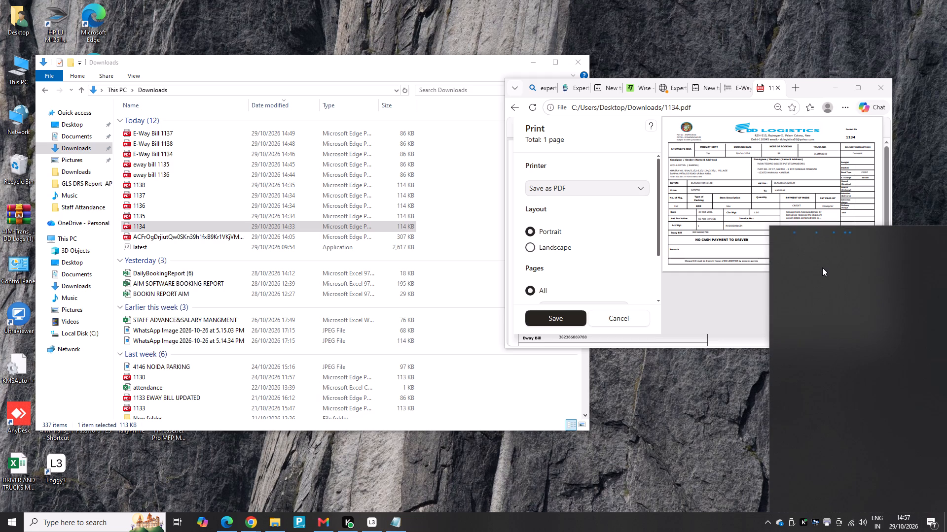
click(823, 305)
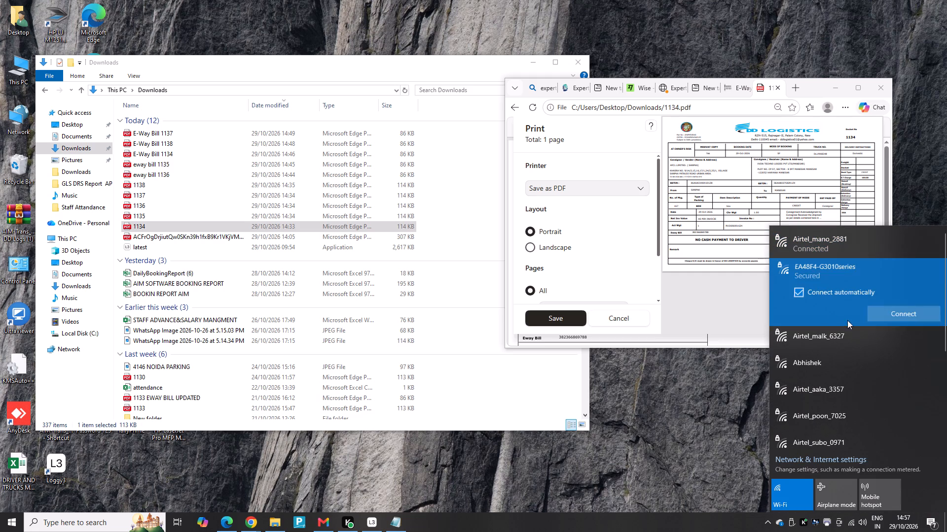
click(889, 319)
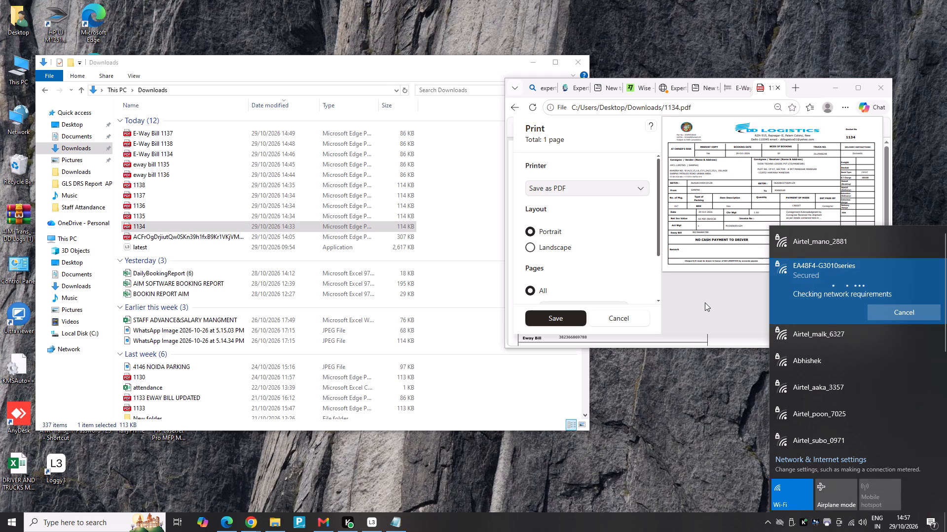
click(706, 304)
click(849, 525)
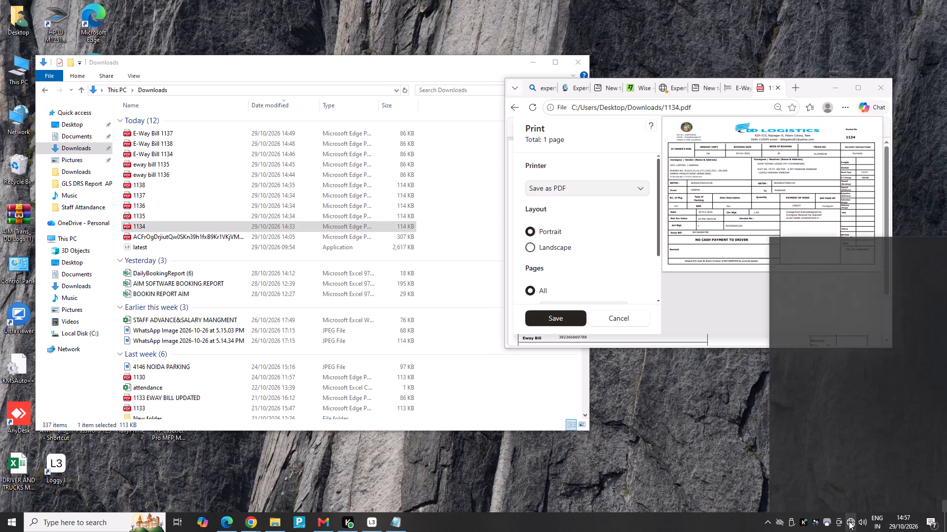
click(704, 444)
Print one copy of LR 1134 on the Canon G3010 series printer in landscape layout with all pages.
click(617, 188)
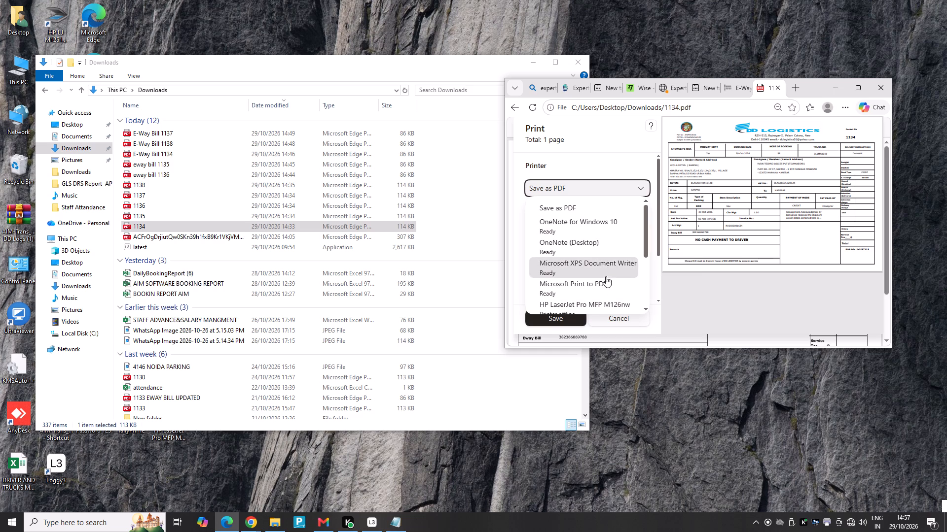
scroll(605, 280, down, 2)
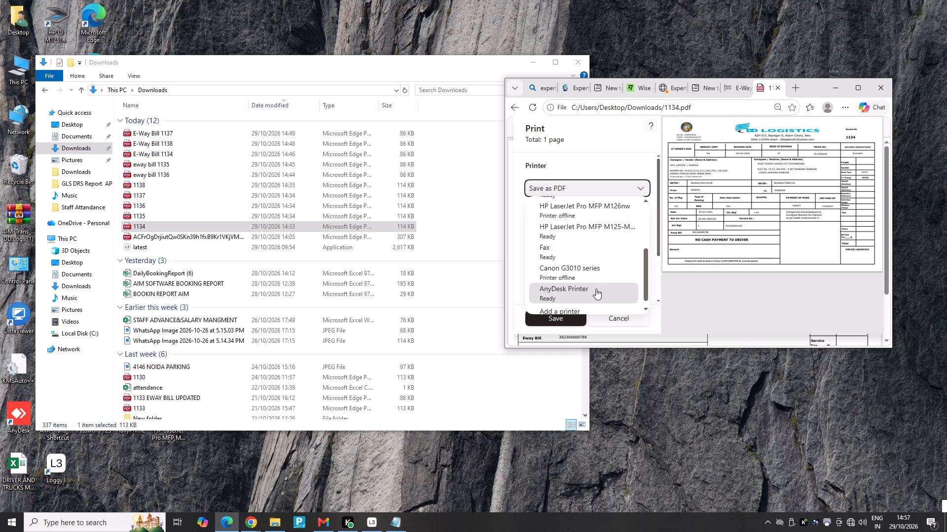
click(595, 269)
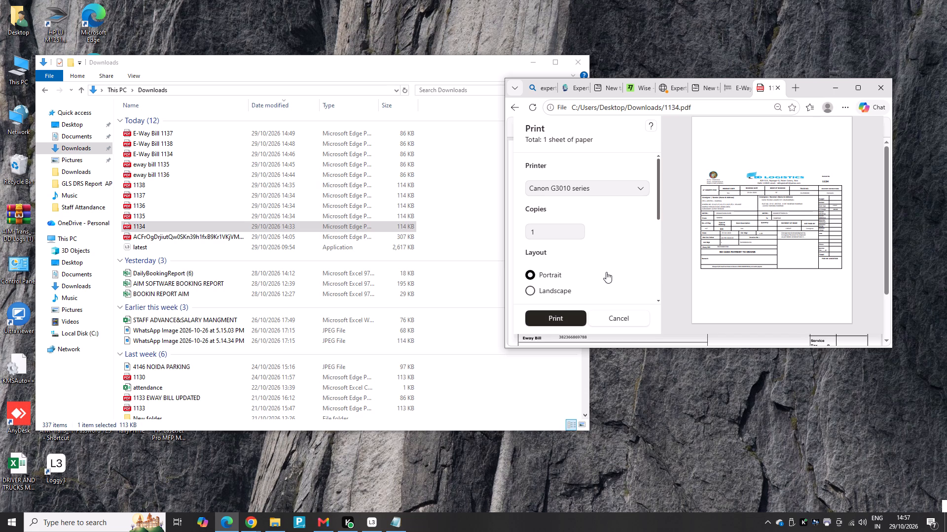
scroll(606, 272, down, 1)
click(591, 243)
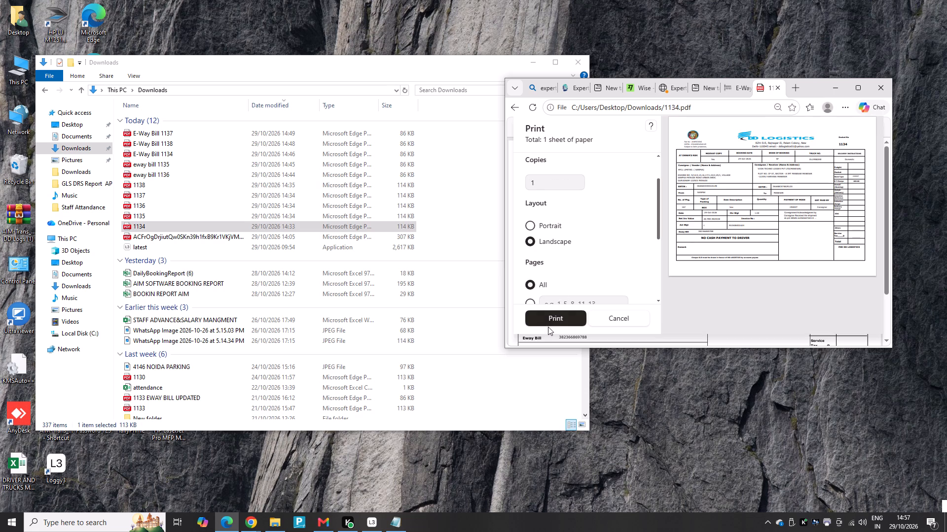
scroll(557, 317, up, 4)
click(561, 318)
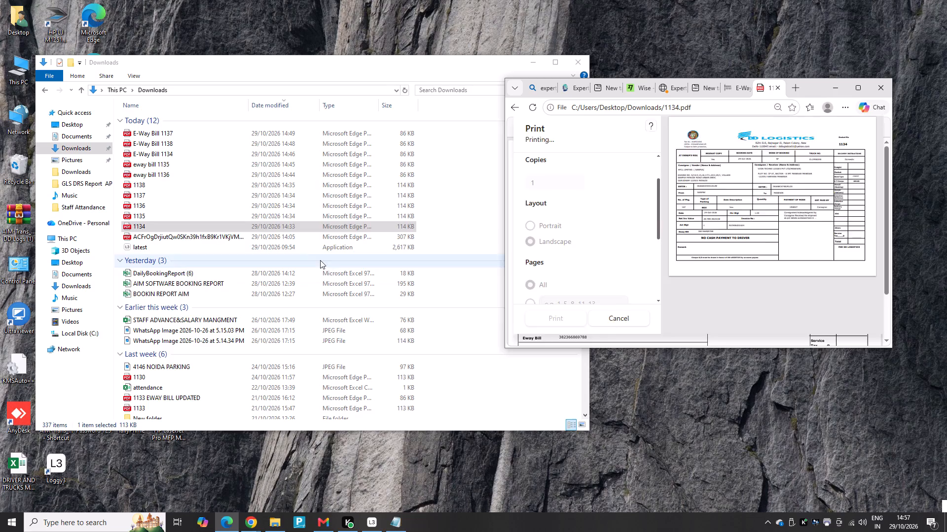
Open the LR copy 1135 from Downloads for printing.
double_click(286, 215)
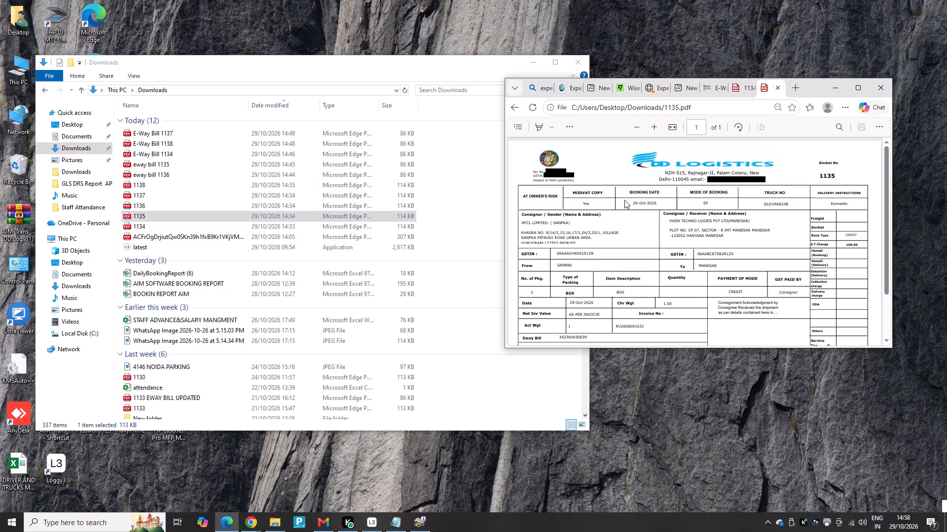
Print the open docket 1135 PDF on the Canon G3010 series printer, one landscape copy.
click(862, 127)
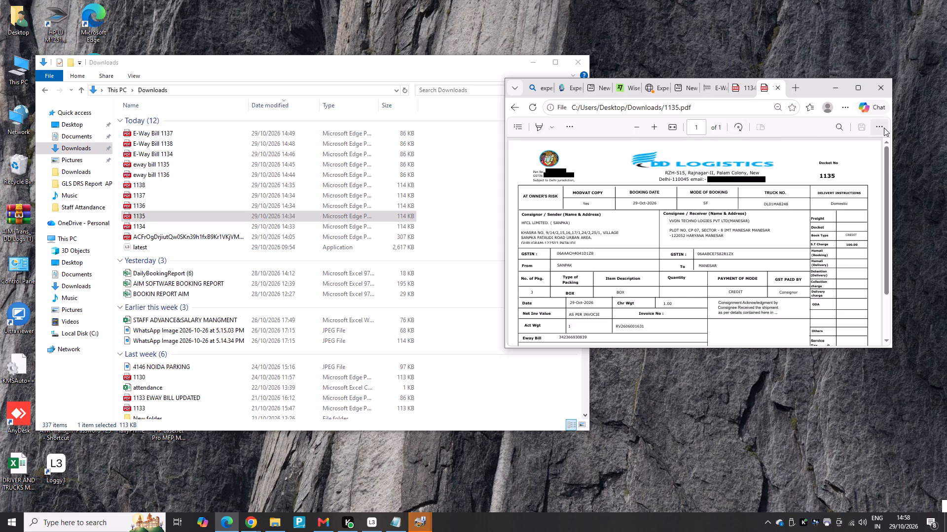
key(ctrl+p)
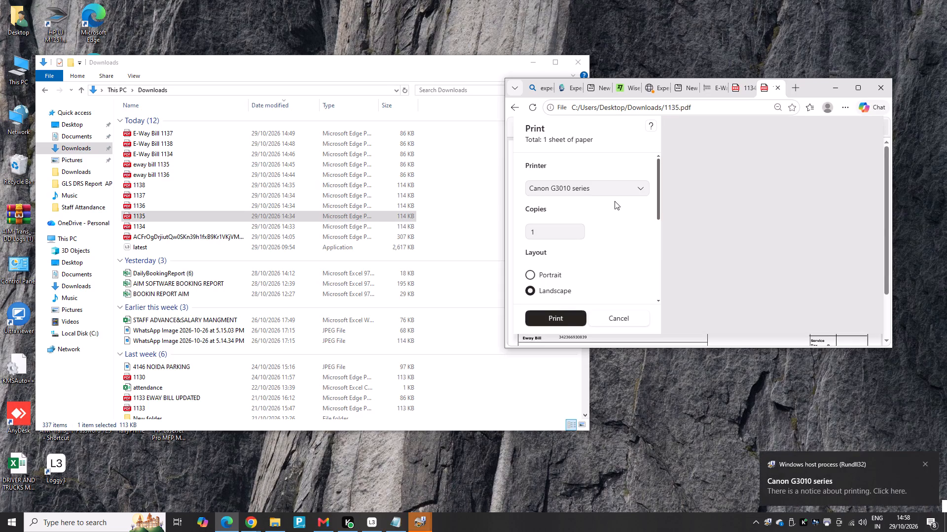
click(546, 316)
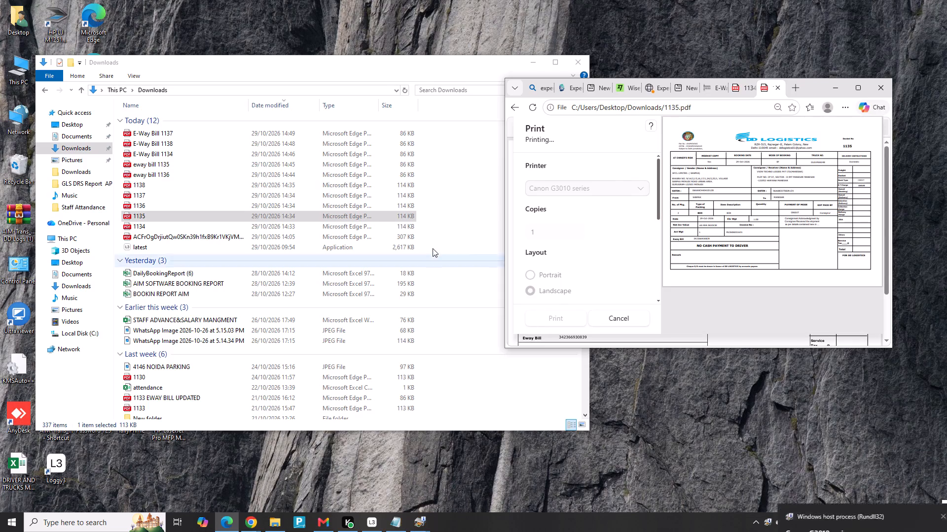
Open the docket 1136 PDF from Downloads and print one landscape copy on the Canon G3010 series.
double_click(331, 207)
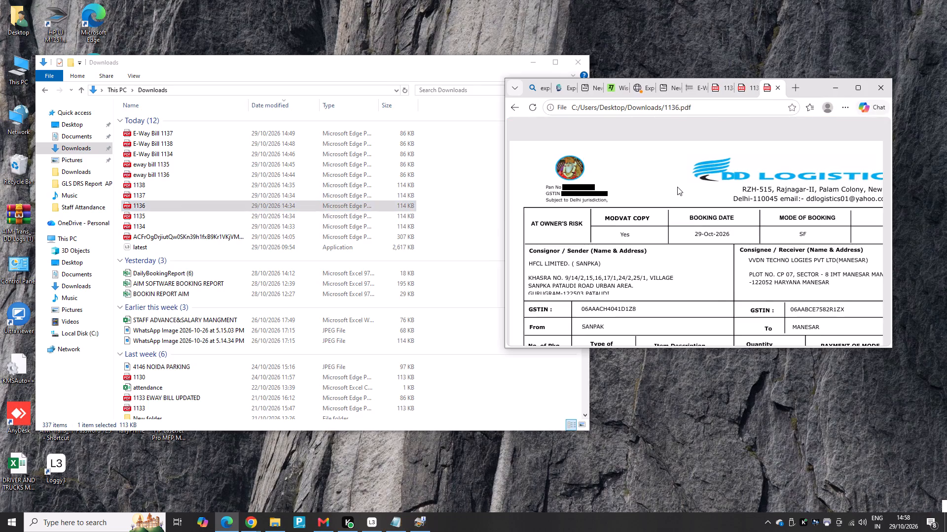
key(ctrl+p)
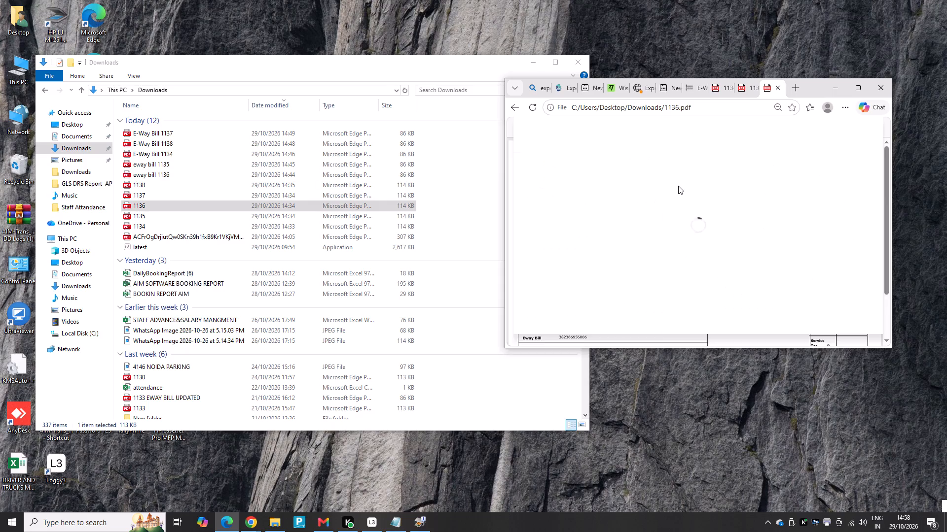
click(563, 319)
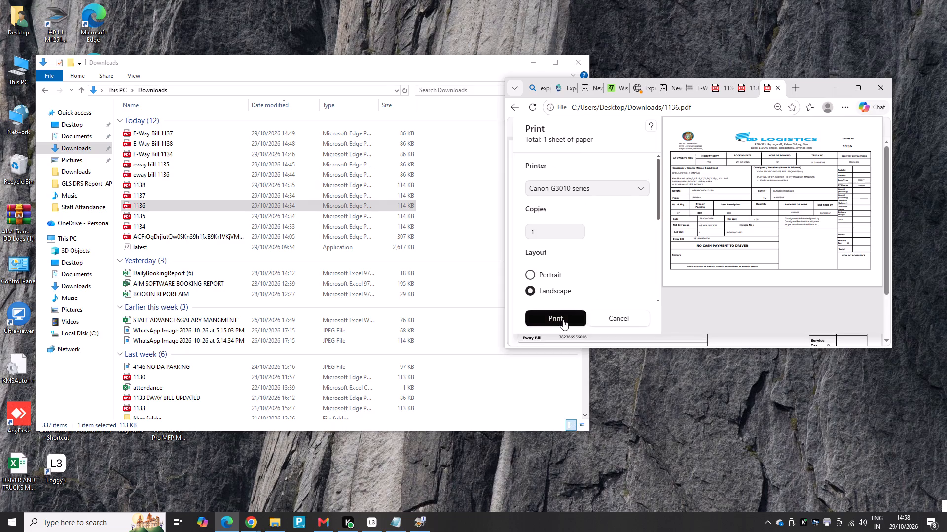
Open the docket 1137 PDF from Downloads and print it on the Canon G3010 series.
double_click(277, 199)
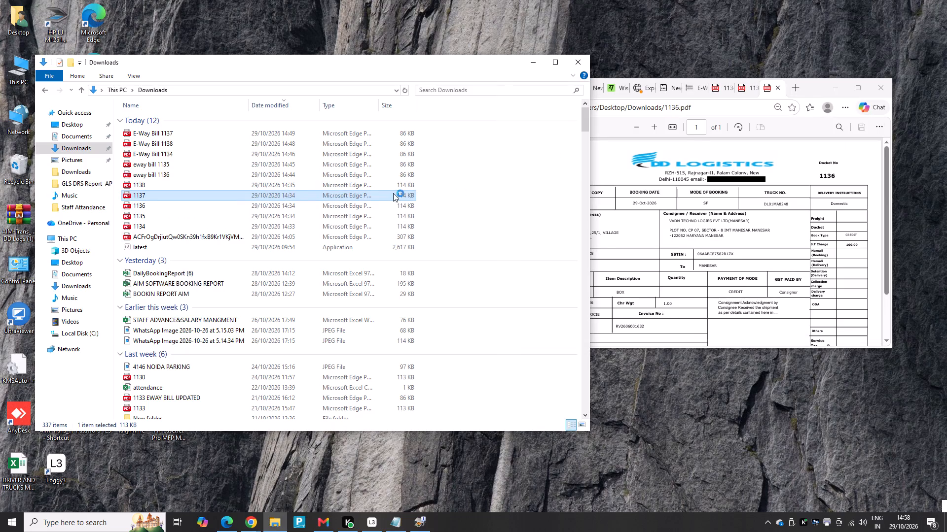
key(ctrl+p)
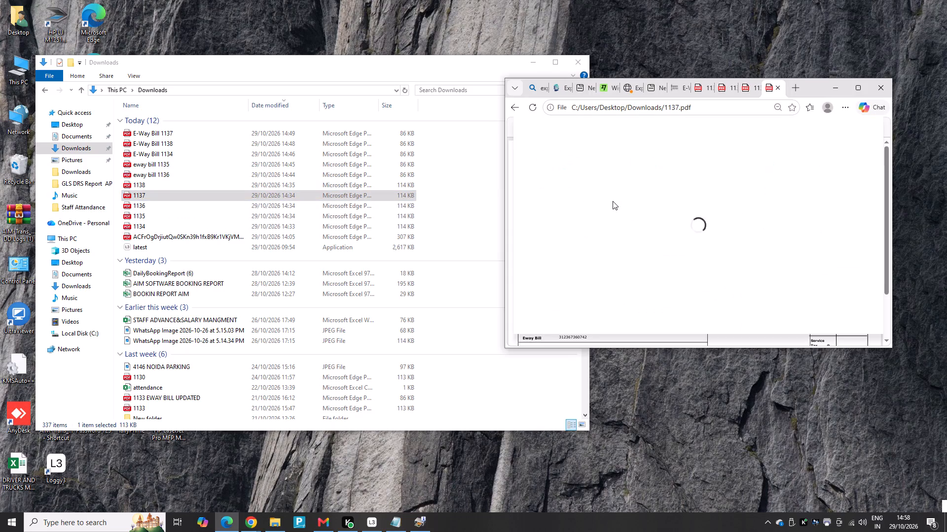
click(553, 312)
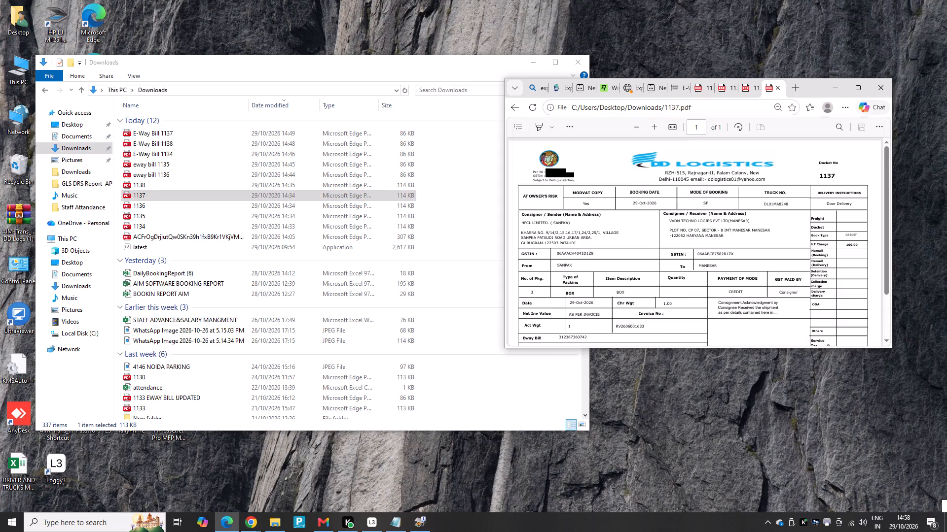
Open the docket 1138 PDF from Downloads and print one landscape copy on the Canon G3010 series.
double_click(237, 184)
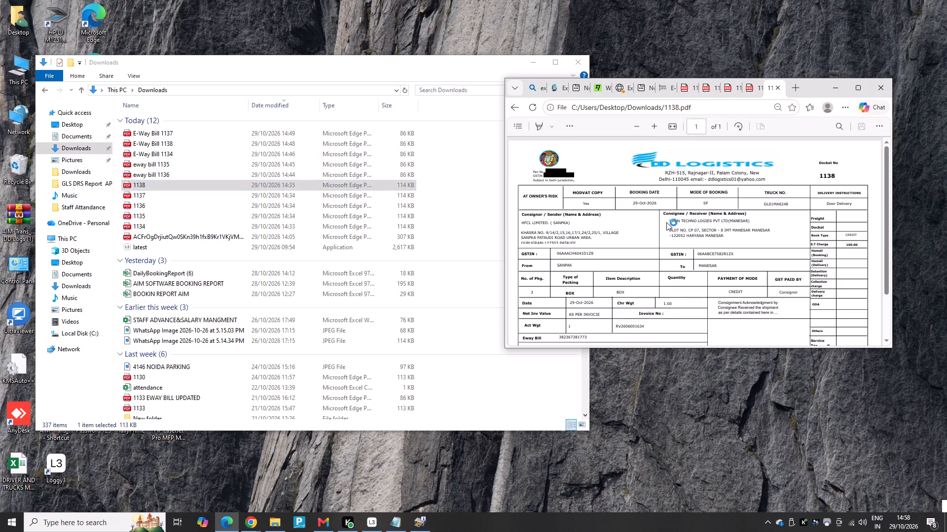
key(ctrl+p)
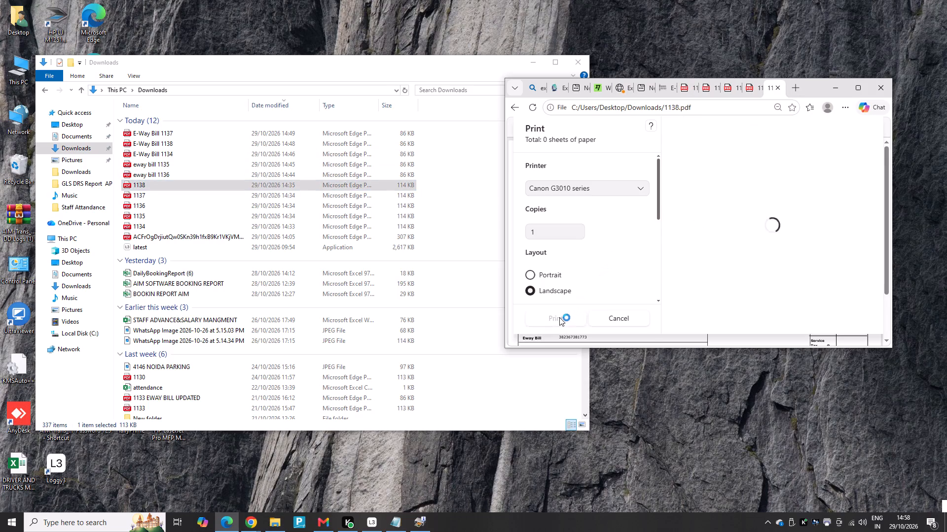
click(559, 314)
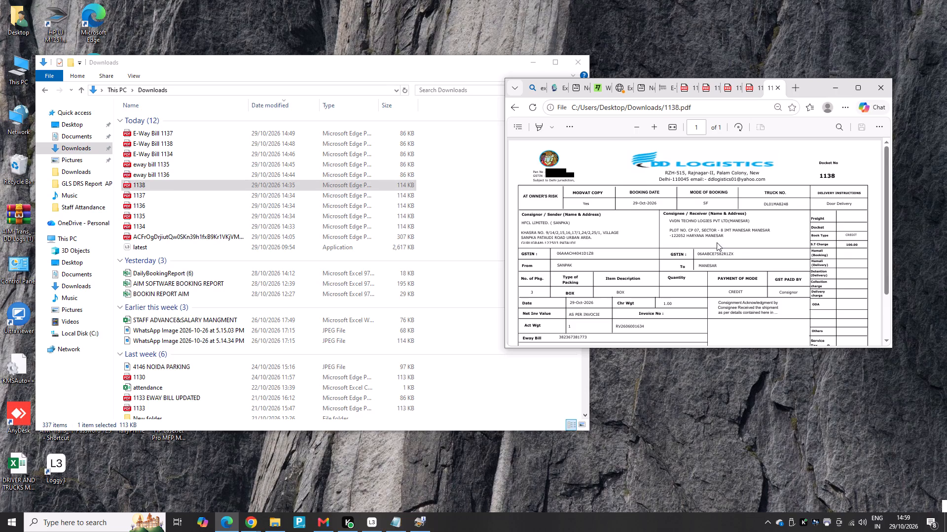
Bring up the Canon G3010 series printer's status window to check the printing notice.
click(424, 516)
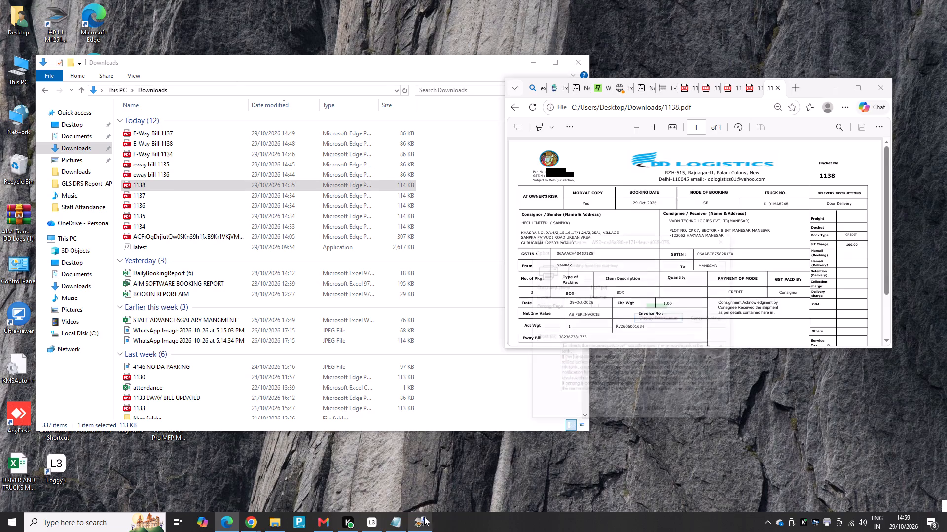
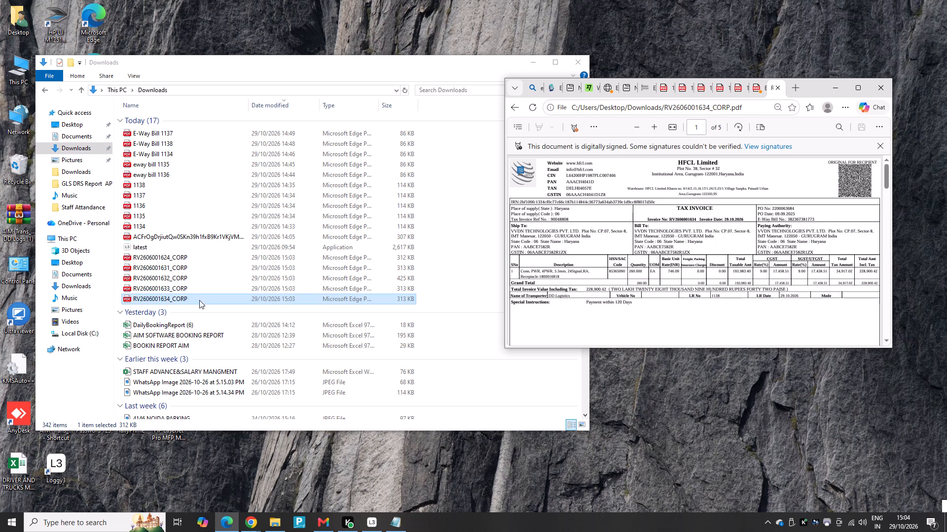
double_click(201, 260)
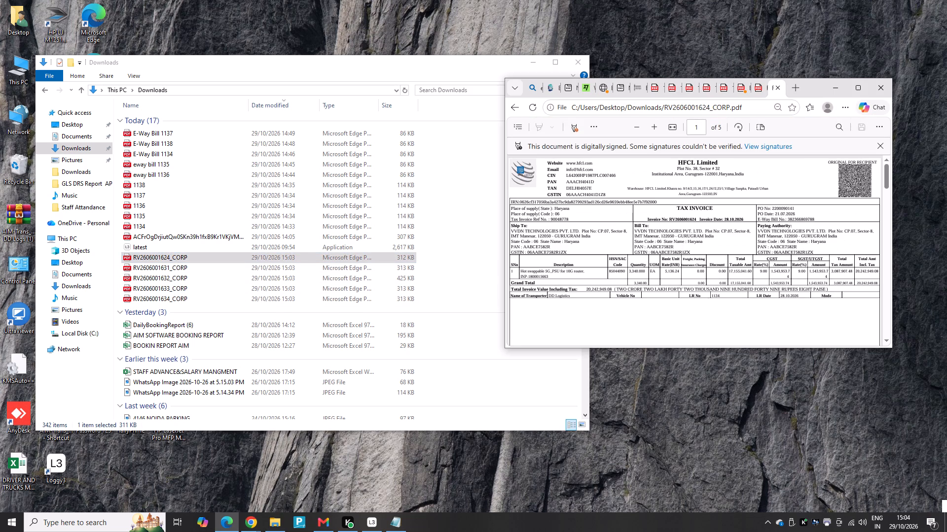
key(ctrl+p)
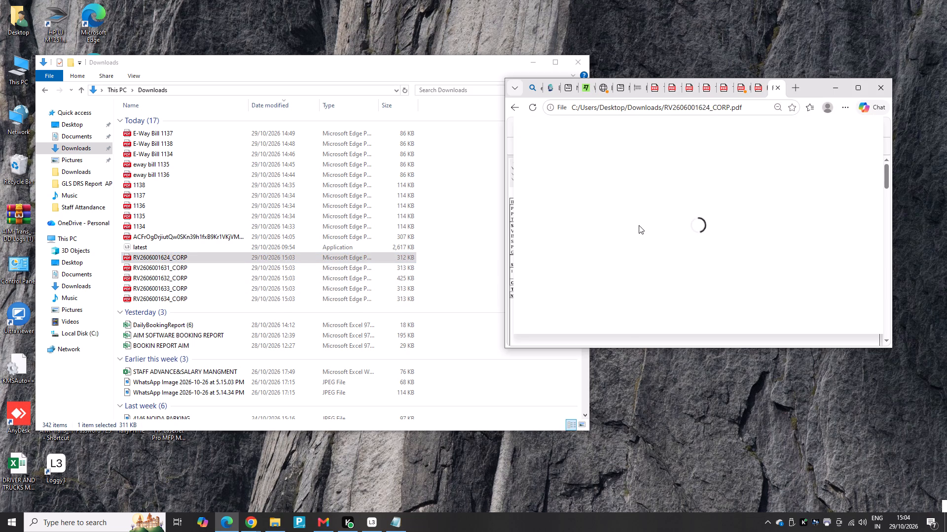
scroll(579, 226, down, 1)
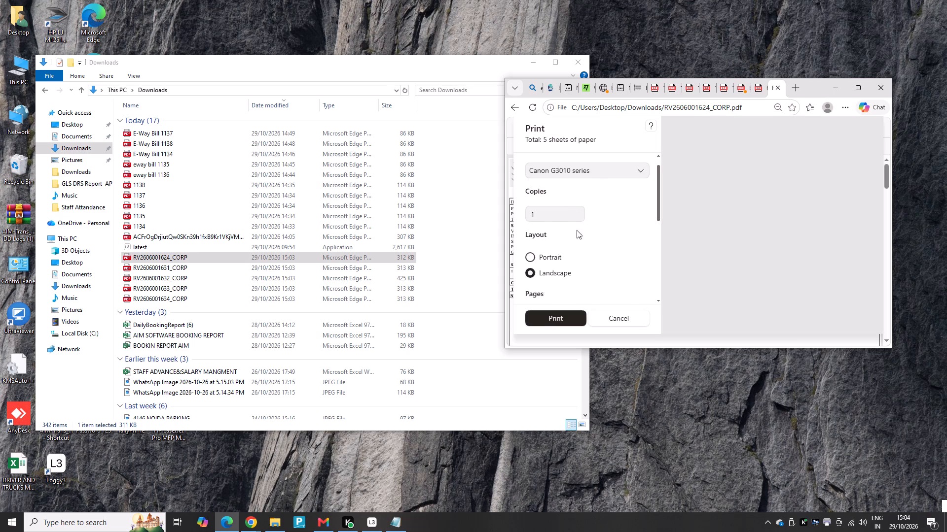
scroll(577, 230, down, 1)
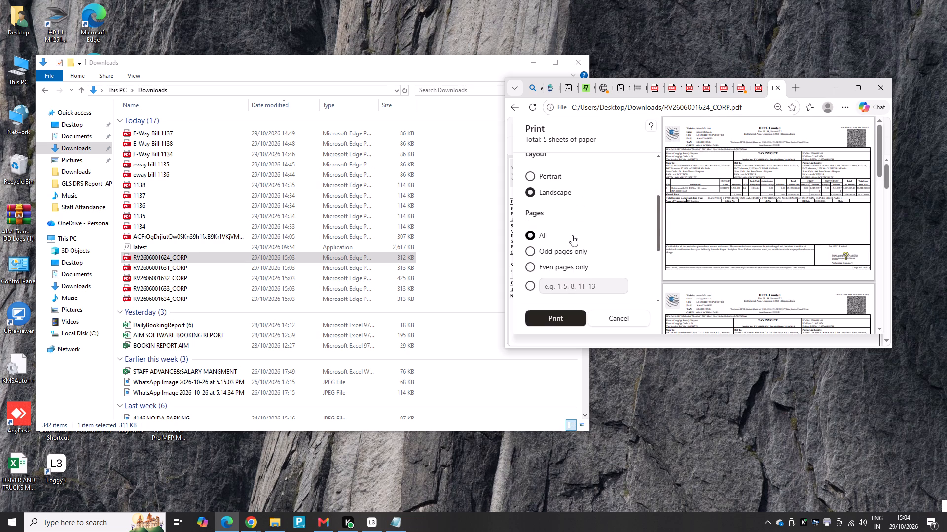
scroll(572, 235, down, 4)
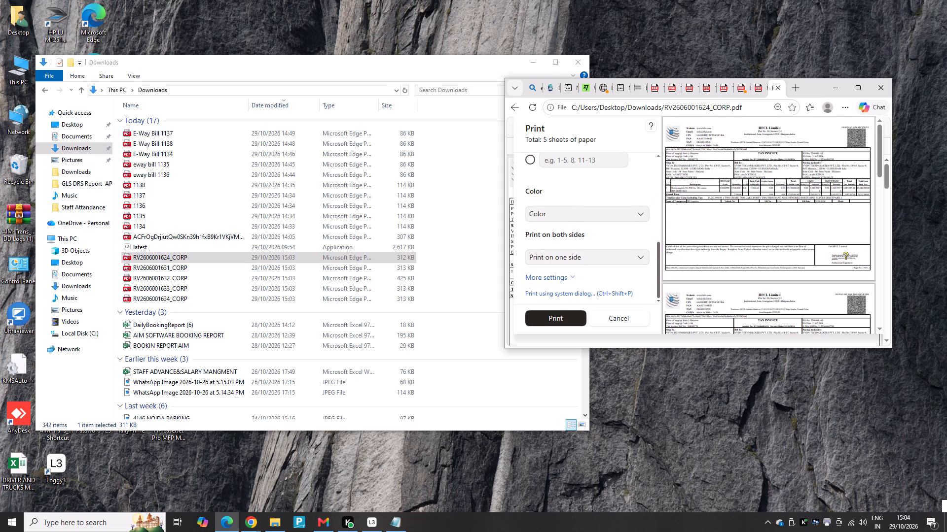
scroll(581, 213, up, 2)
click(572, 257)
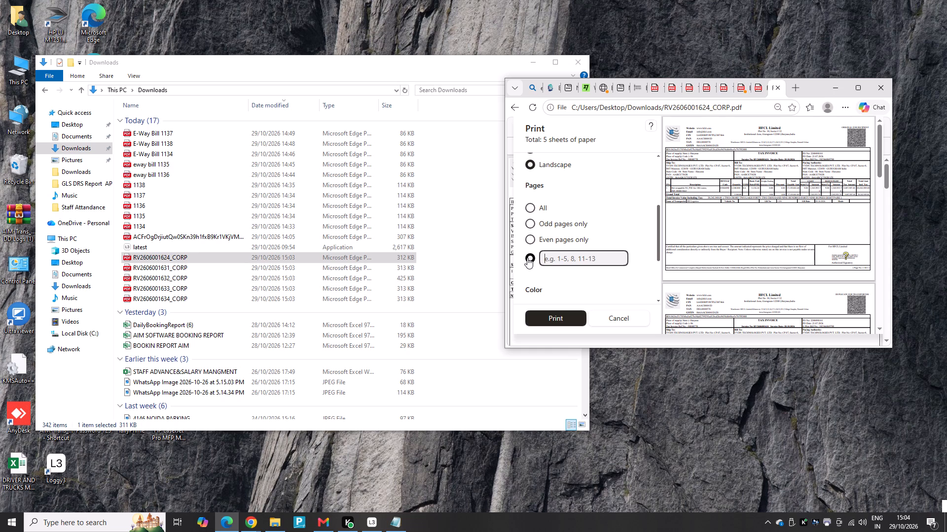
key(End)
key(End)
key(1)
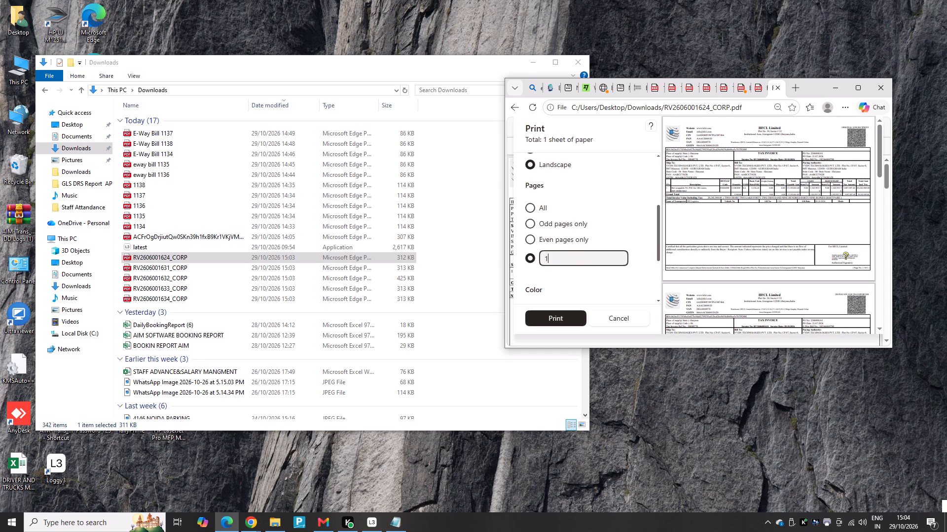
click(545, 320)
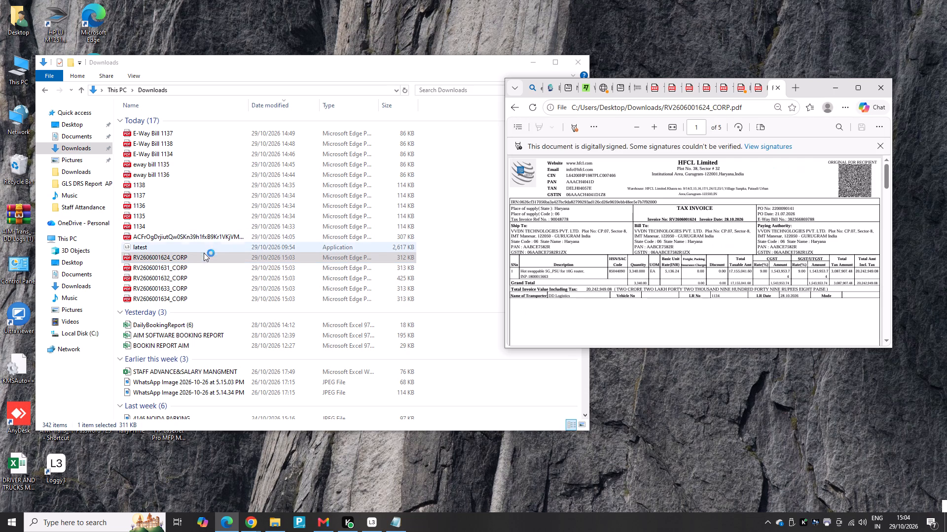
double_click(201, 267)
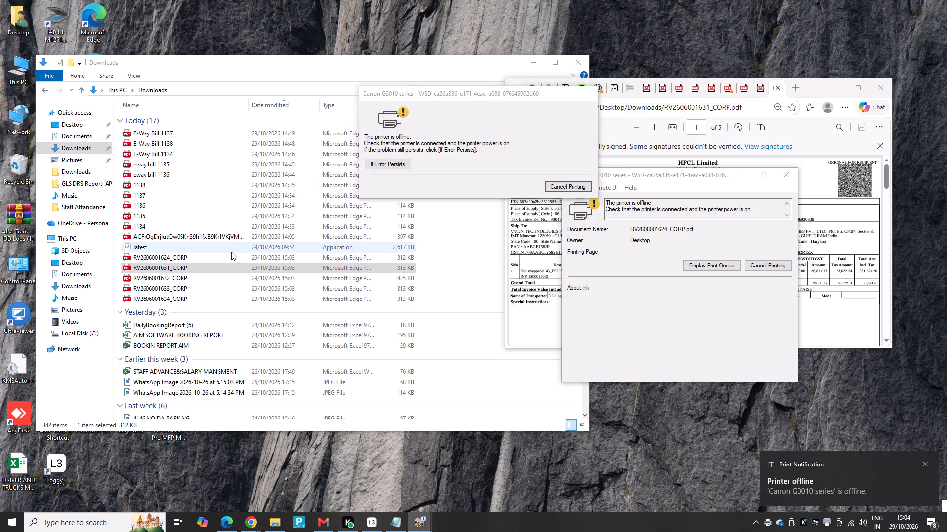
Connect the computer to the printer's EA48F4-G3010series Wi-Fi network with automatic connection enabled, and minimize the printer status window.
click(861, 526)
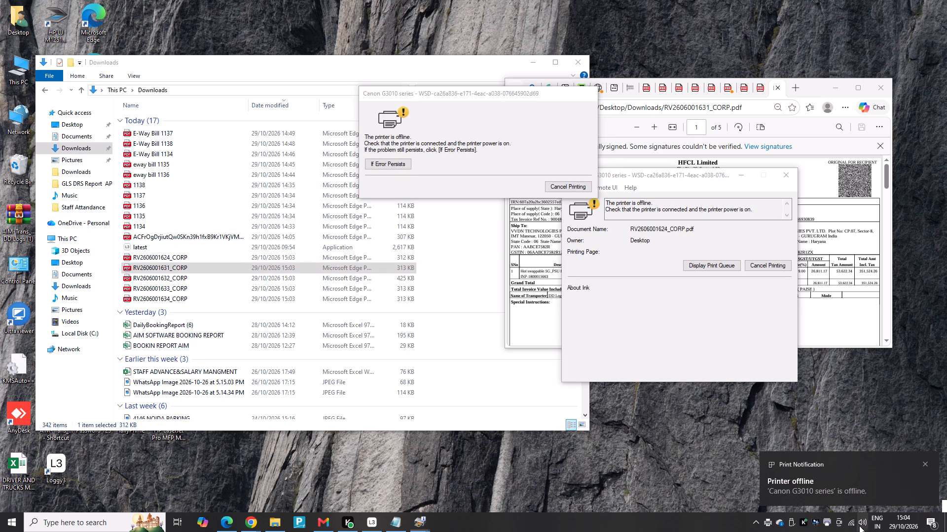
click(851, 526)
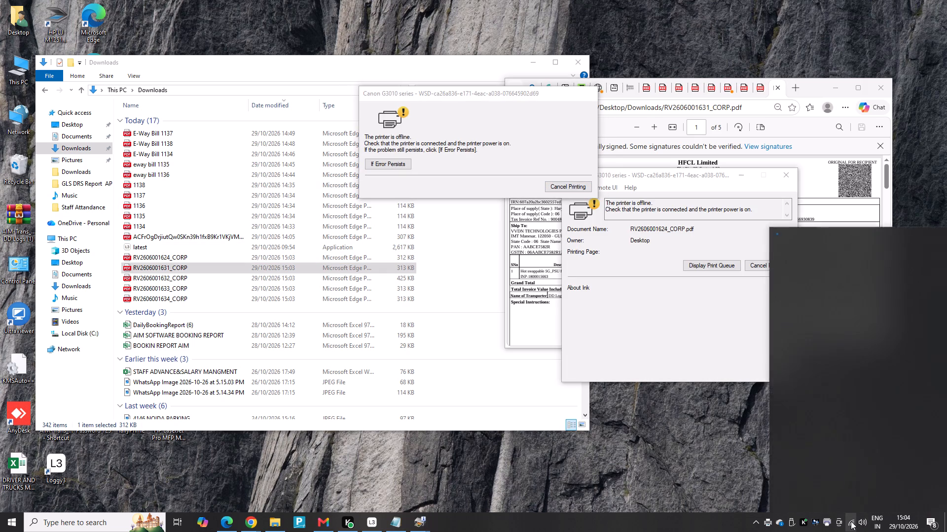
click(847, 518)
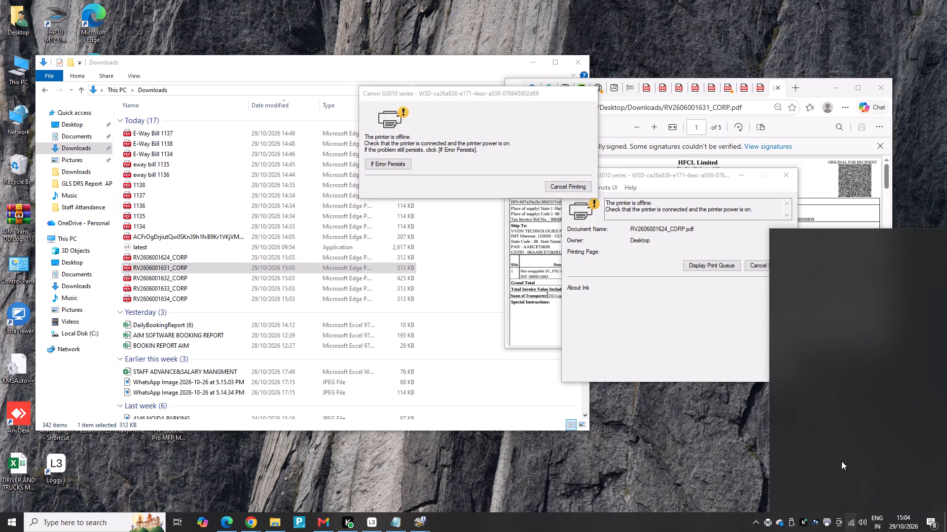
click(848, 308)
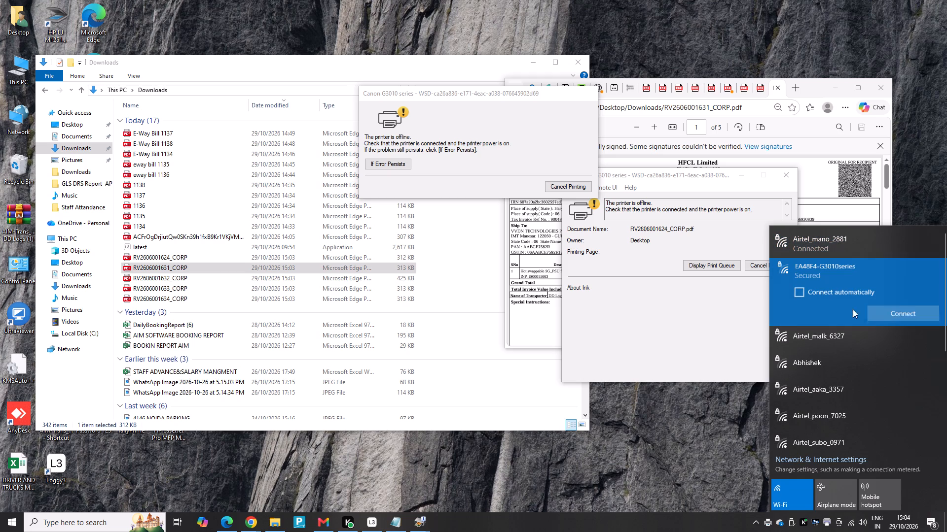
click(801, 296)
click(901, 313)
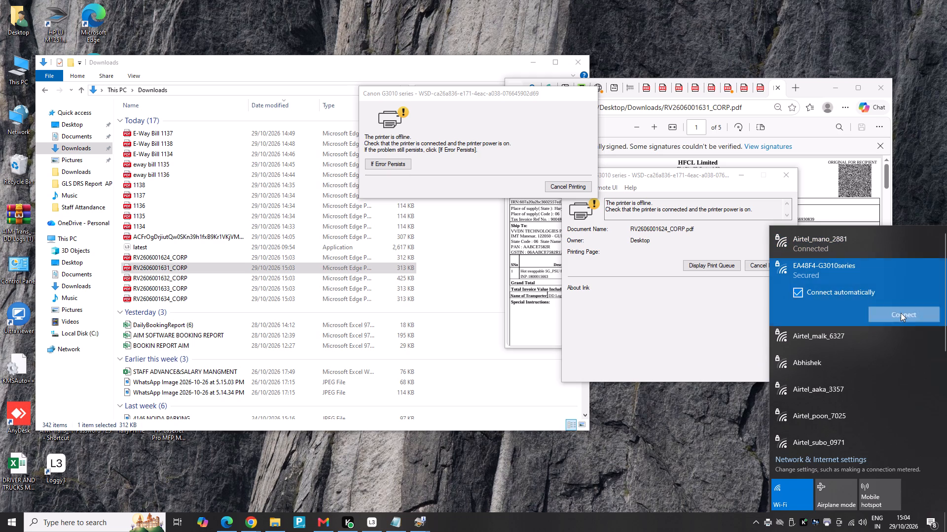
click(683, 419)
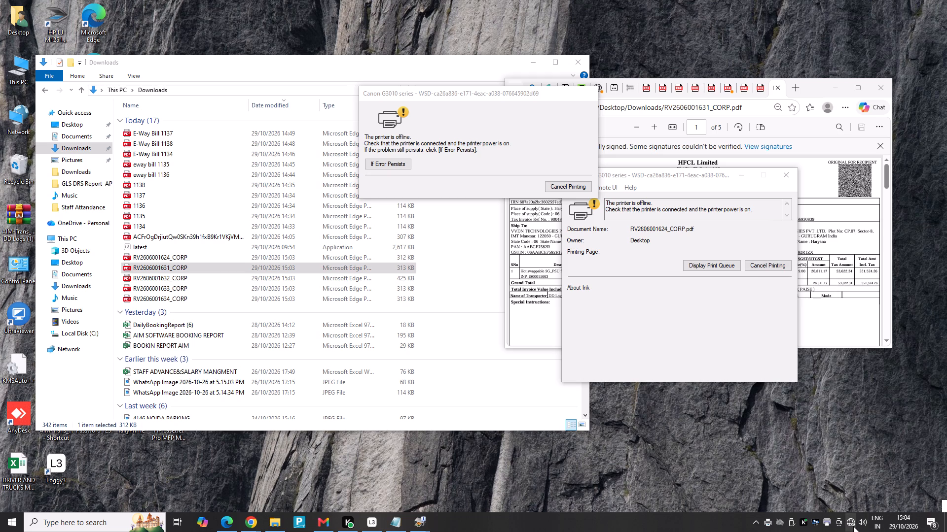
click(853, 526)
click(649, 470)
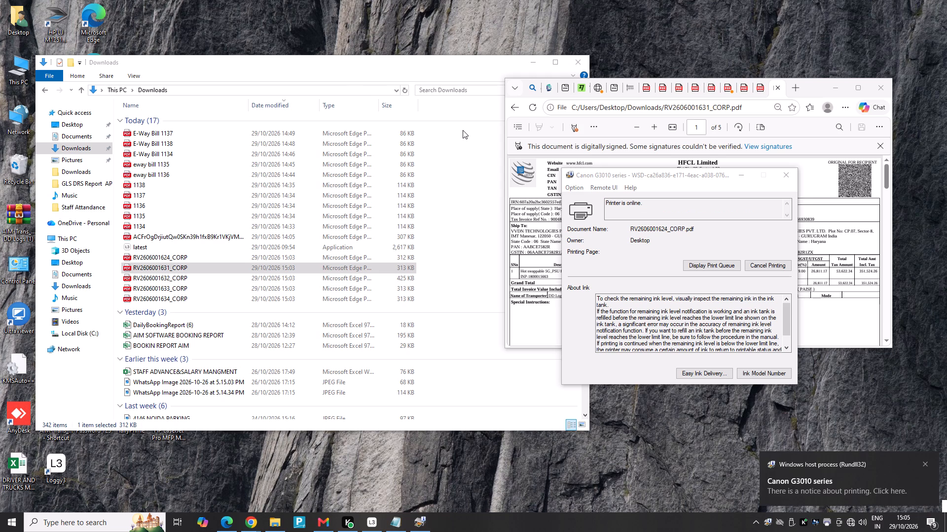
click(735, 173)
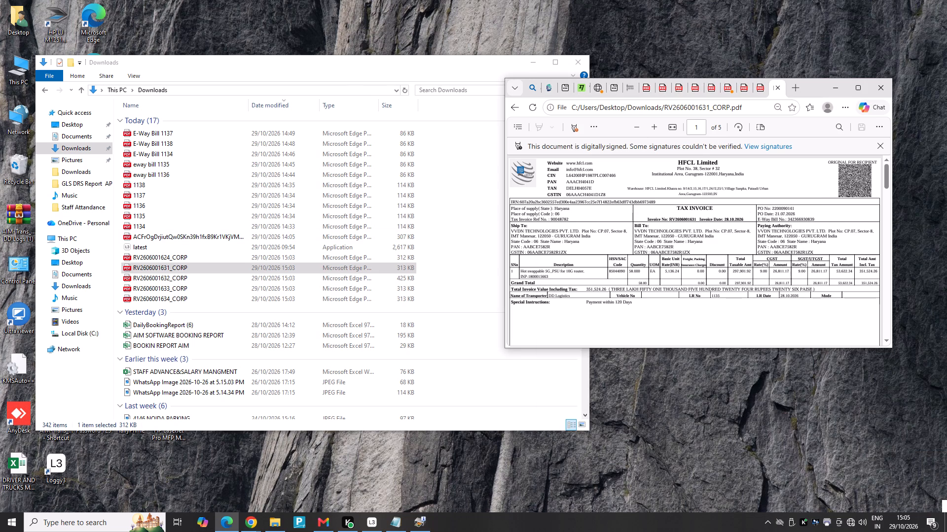
key(ctrl+p)
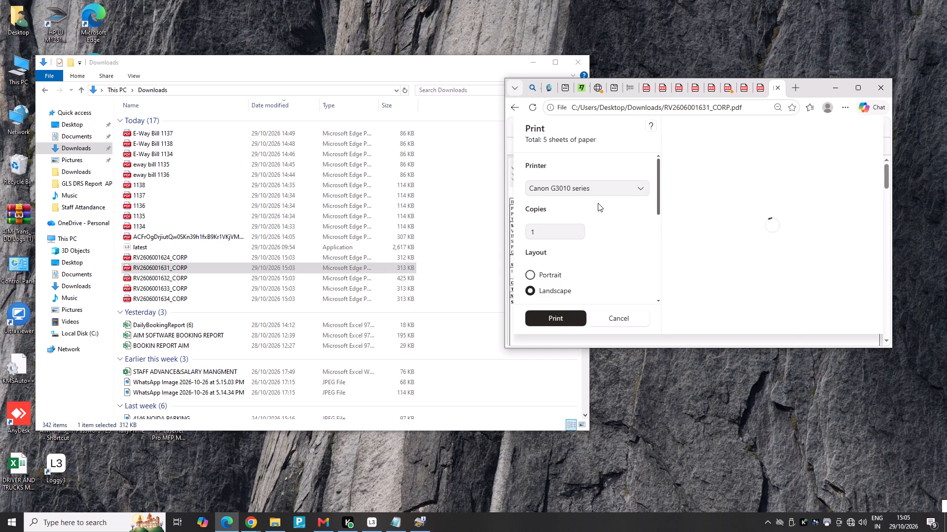
scroll(591, 235, down, 3)
click(531, 239)
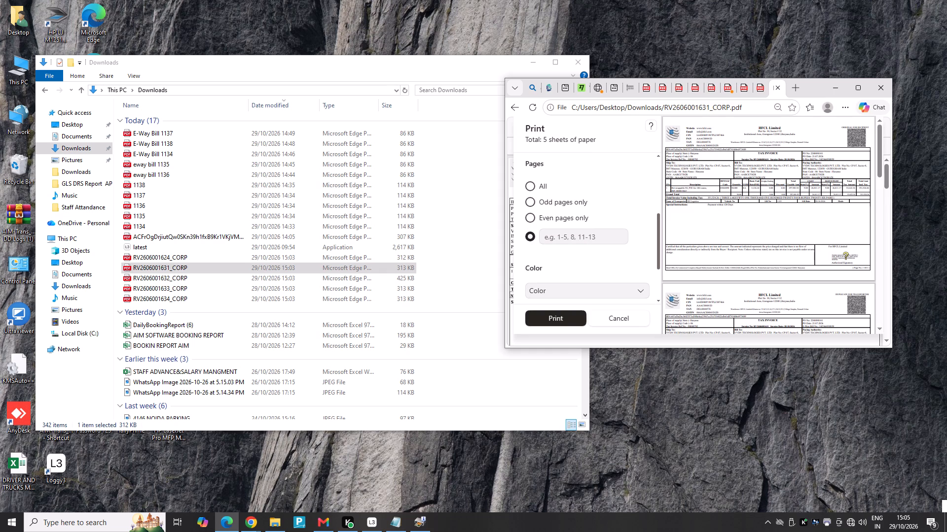
click(546, 235)
key(1)
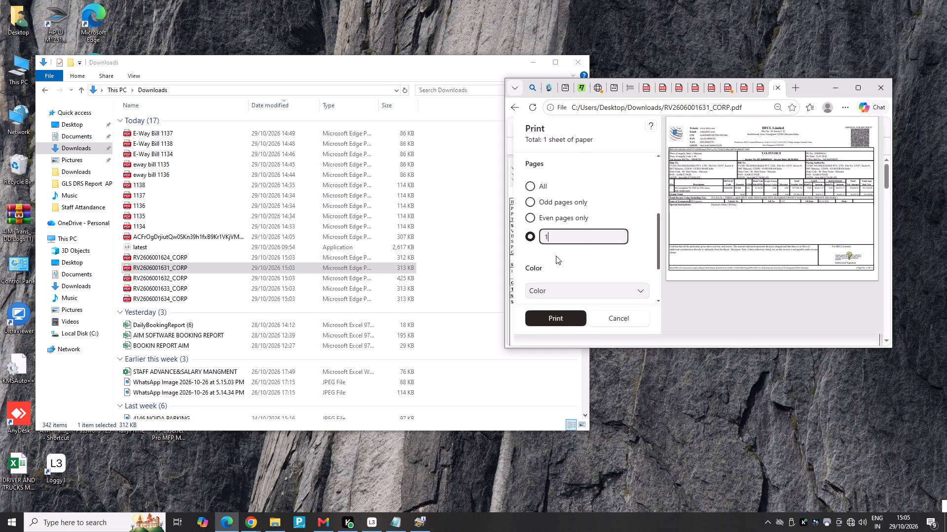
click(551, 313)
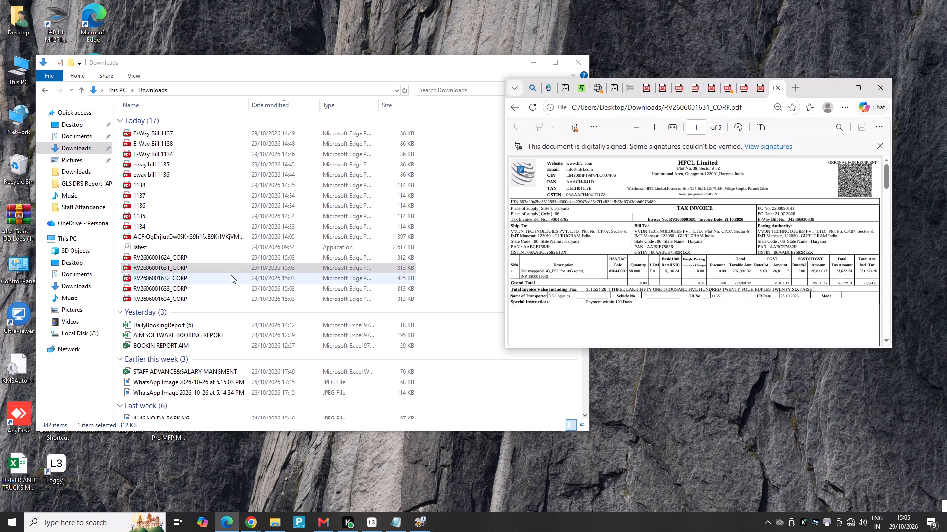
double_click(231, 275)
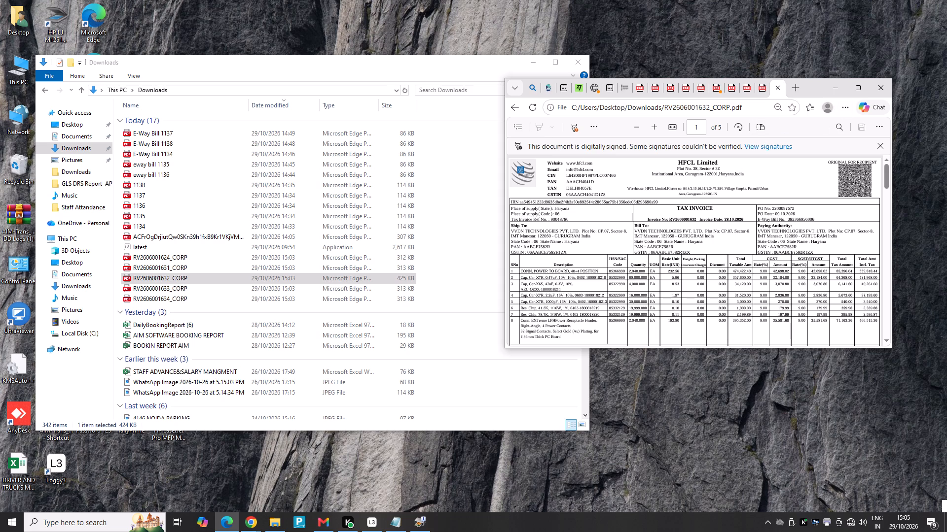
key(ctrl+p)
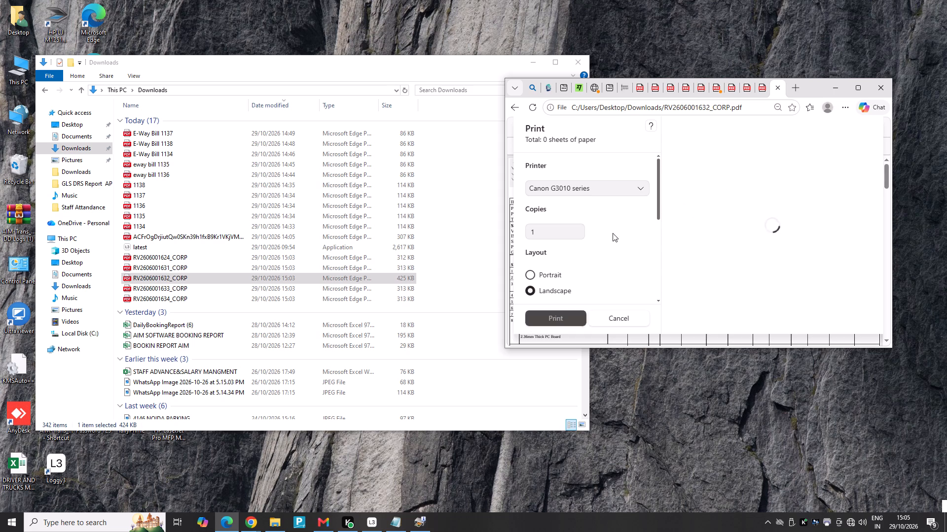
scroll(559, 274, down, 4)
click(531, 181)
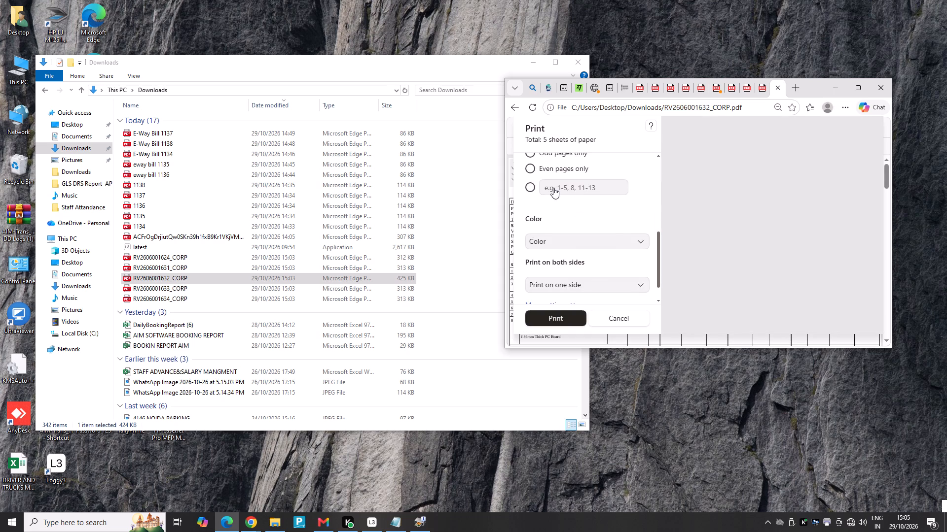
click(544, 192)
key(1)
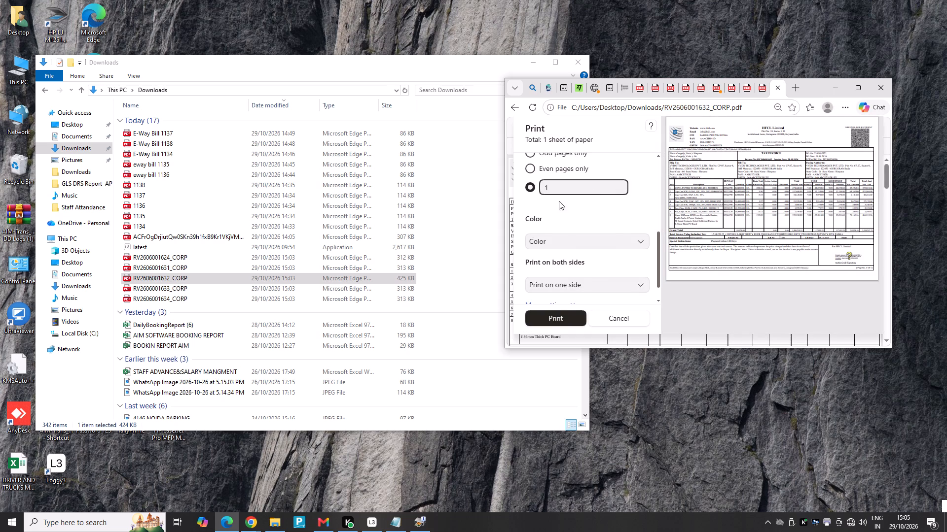
click(552, 316)
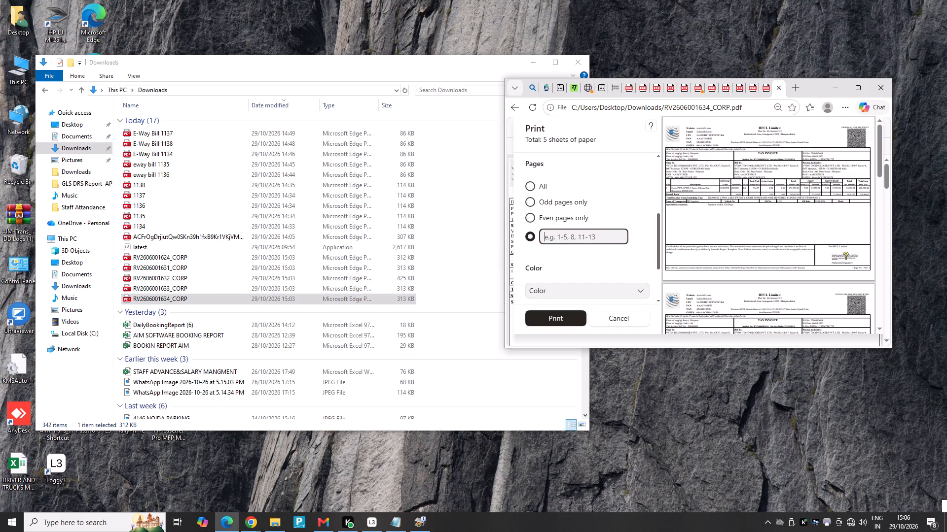
key(1)
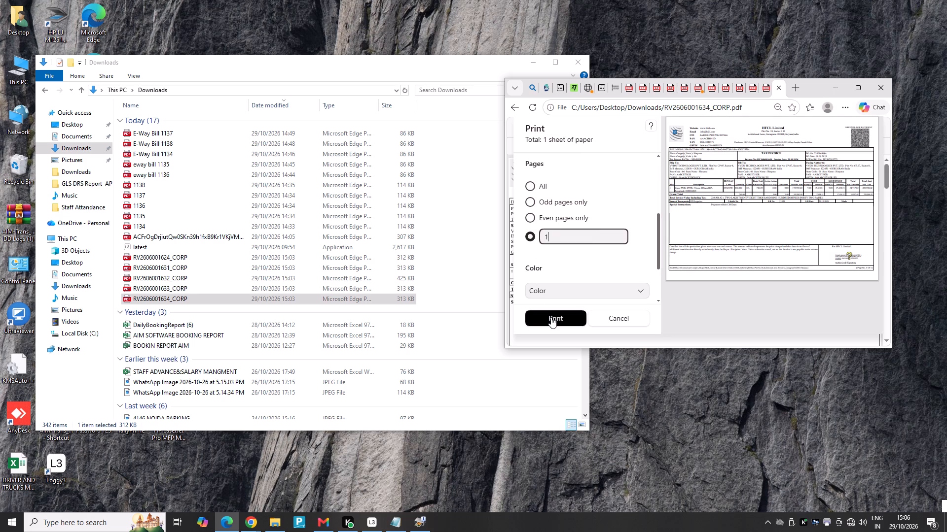
click(551, 317)
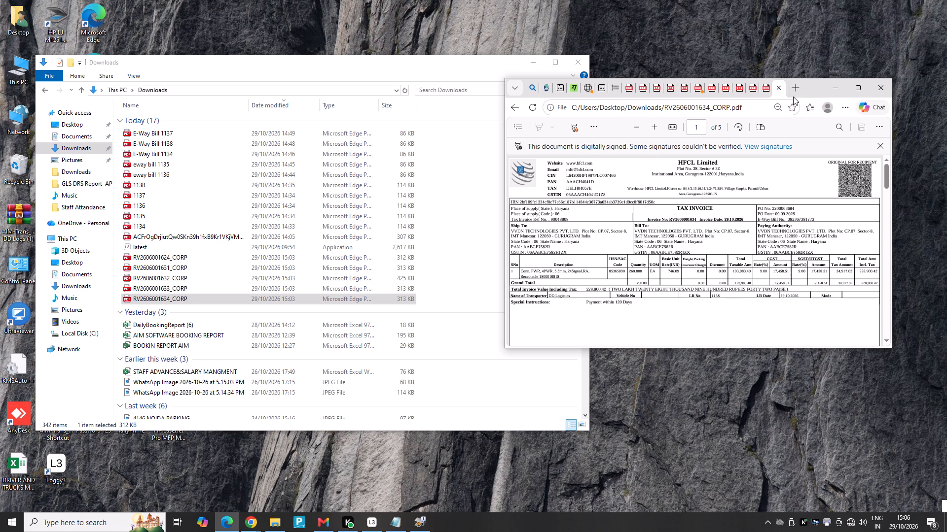
click(870, 88)
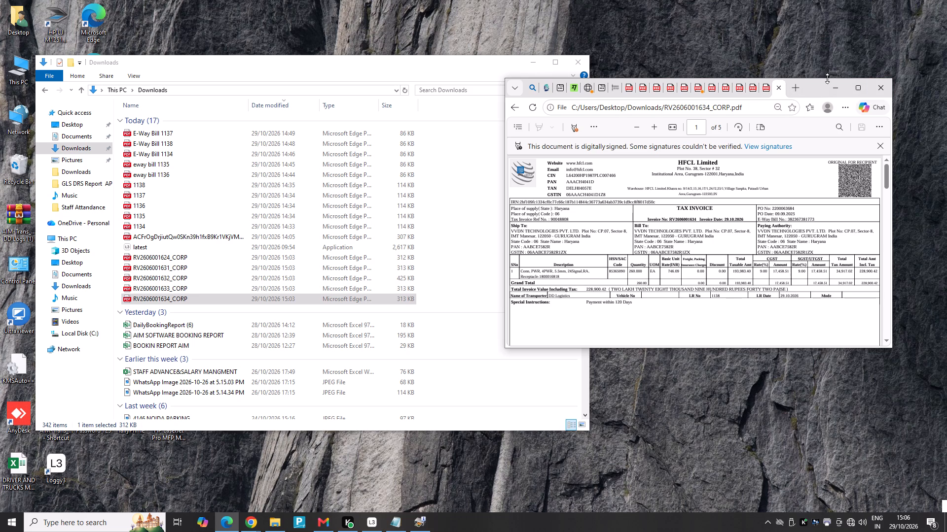